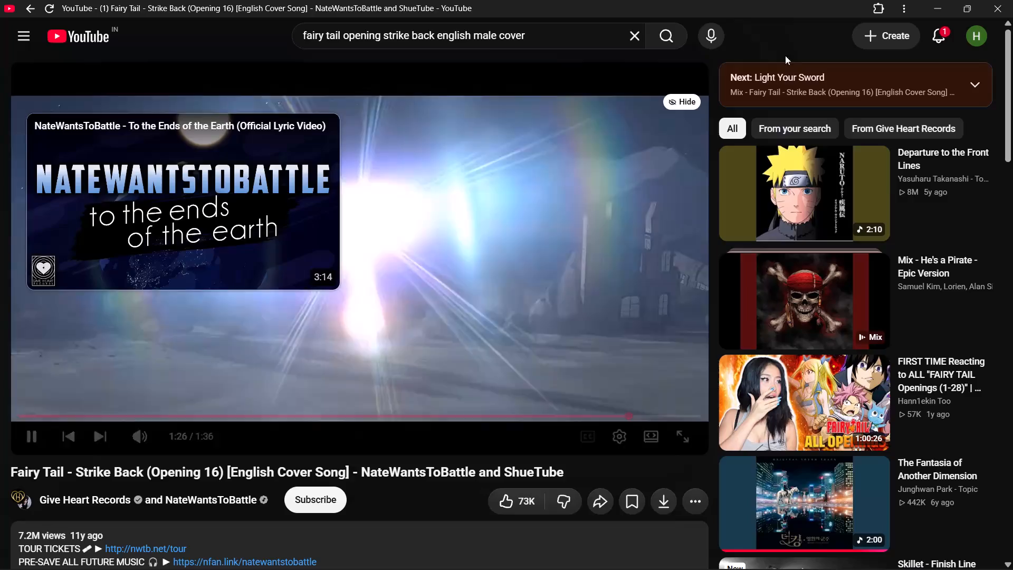
# Browse the recommended videos and comments on the Fairy Tail Strike Back cover's watch page.
pyautogui.scroll(-3, 884, 300)
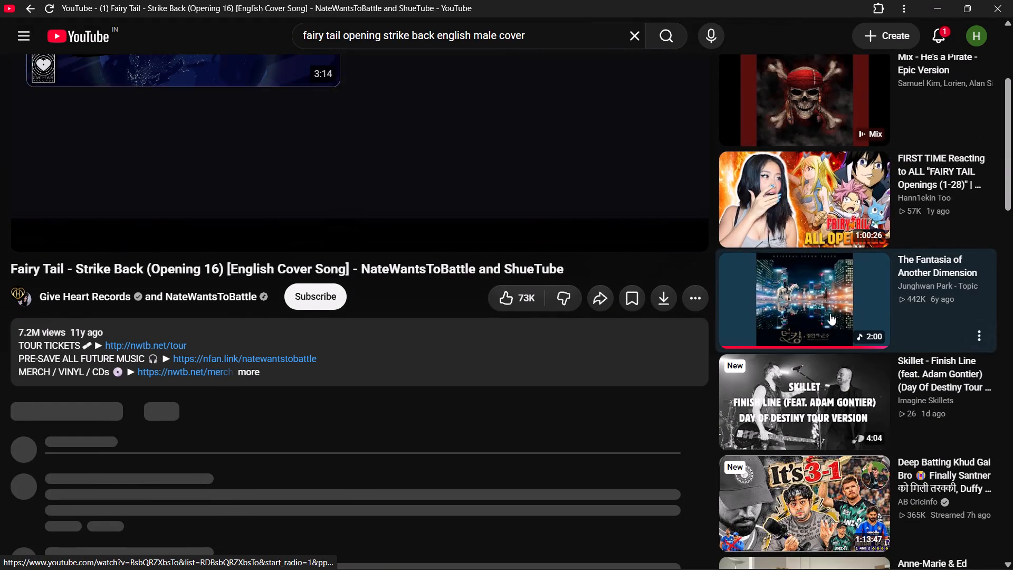
pyautogui.scroll(-3, 830, 313)
pyautogui.scroll(-2, 783, 391)
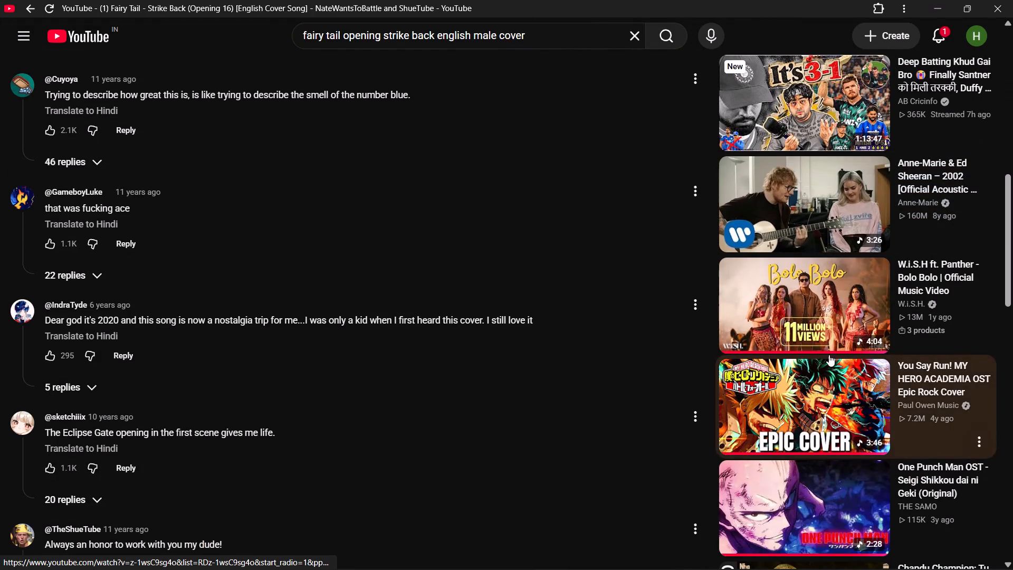
pyautogui.scroll(-2, 829, 354)
pyautogui.scroll(-2, 772, 390)
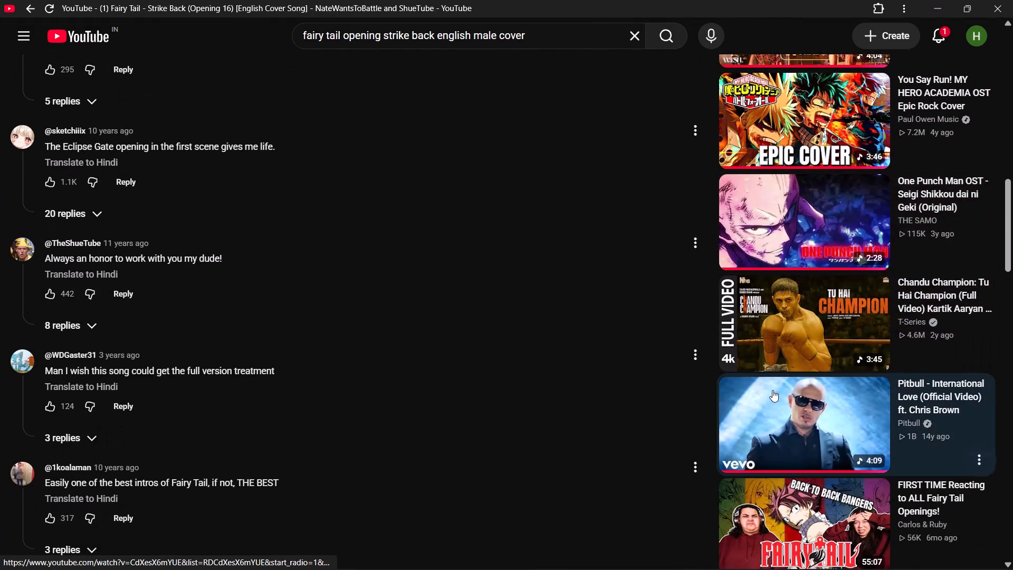
pyautogui.scroll(-5, 772, 390)
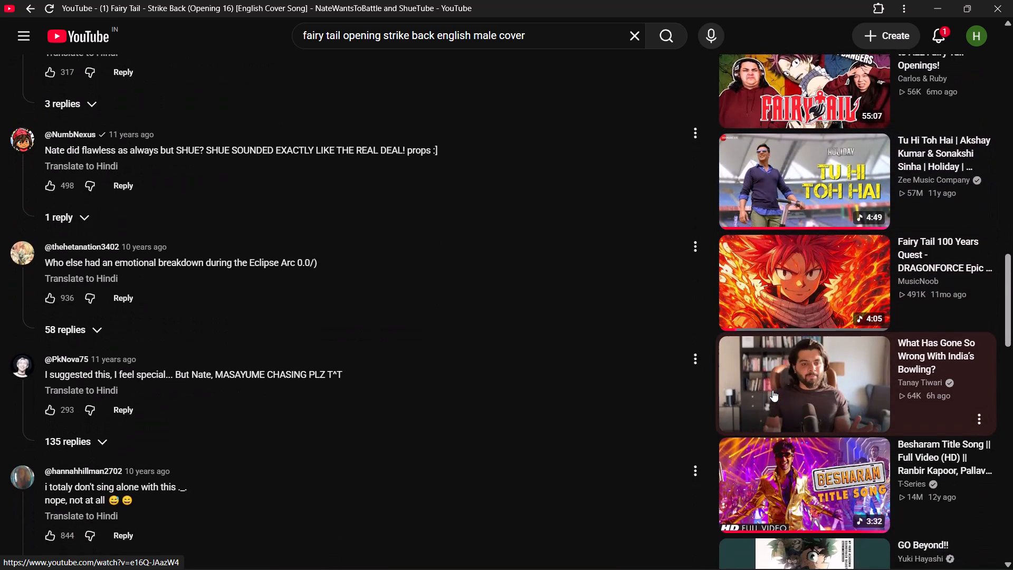
pyautogui.scroll(15, 772, 390)
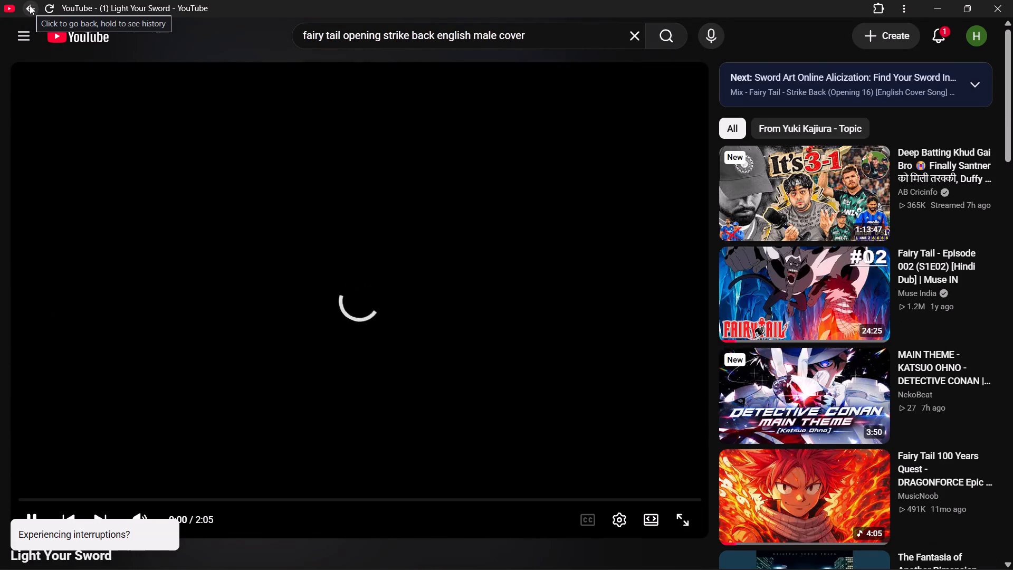
# Go back to the search results for "fairy tail opening strike back english male cover" and close the mini player.
pyautogui.click(24, 3)
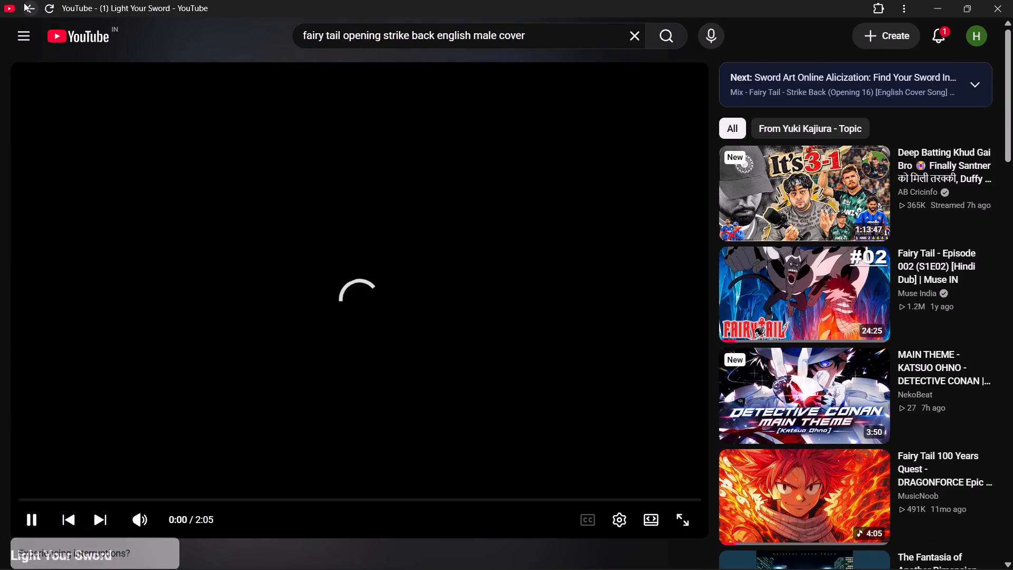
pyautogui.click(24, 3)
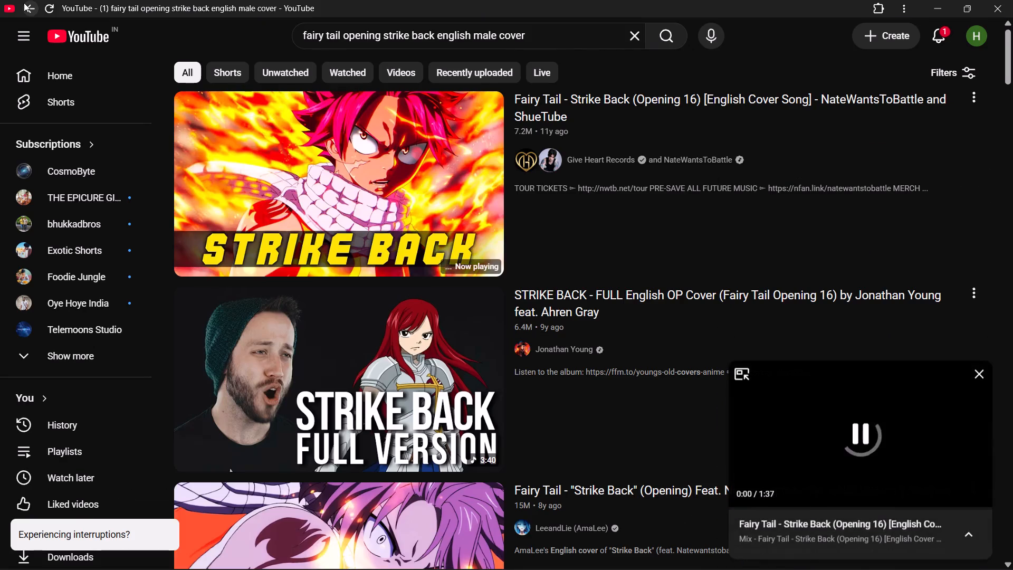
pyautogui.click(979, 378)
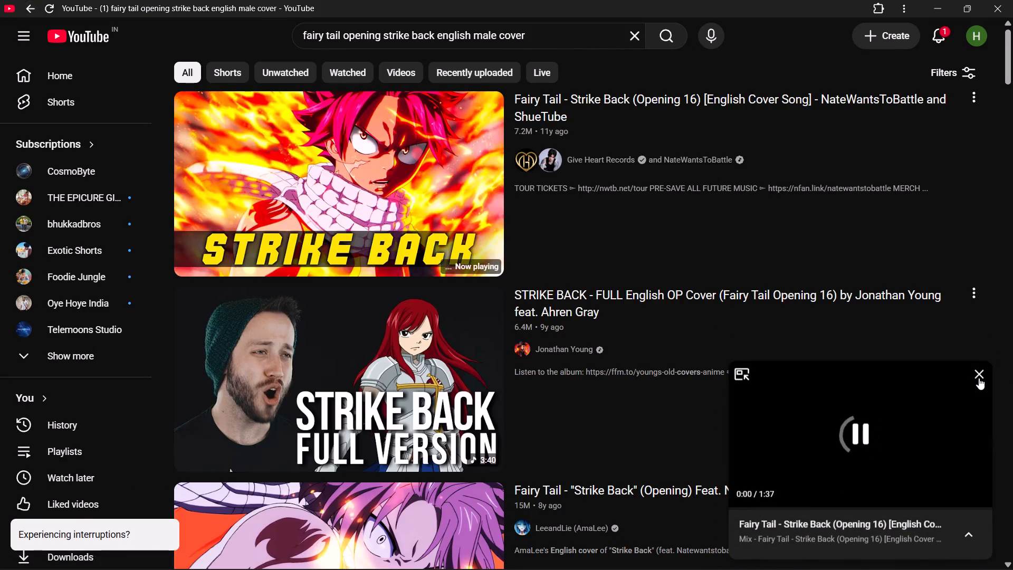
# Open the list of accounts available for switching from the current profile.
pyautogui.scroll(-5, 738, 368)
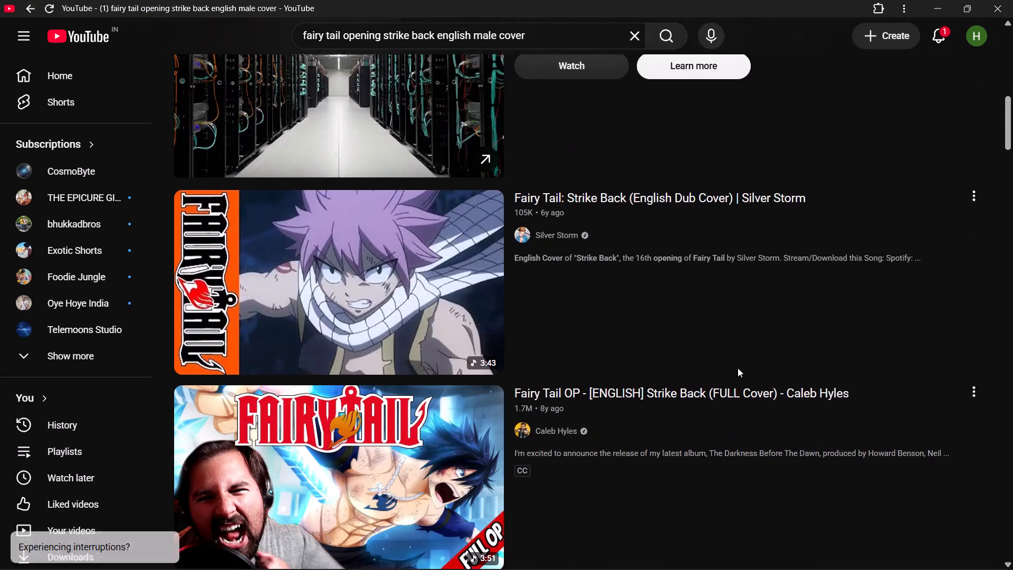
pyautogui.click(982, 41)
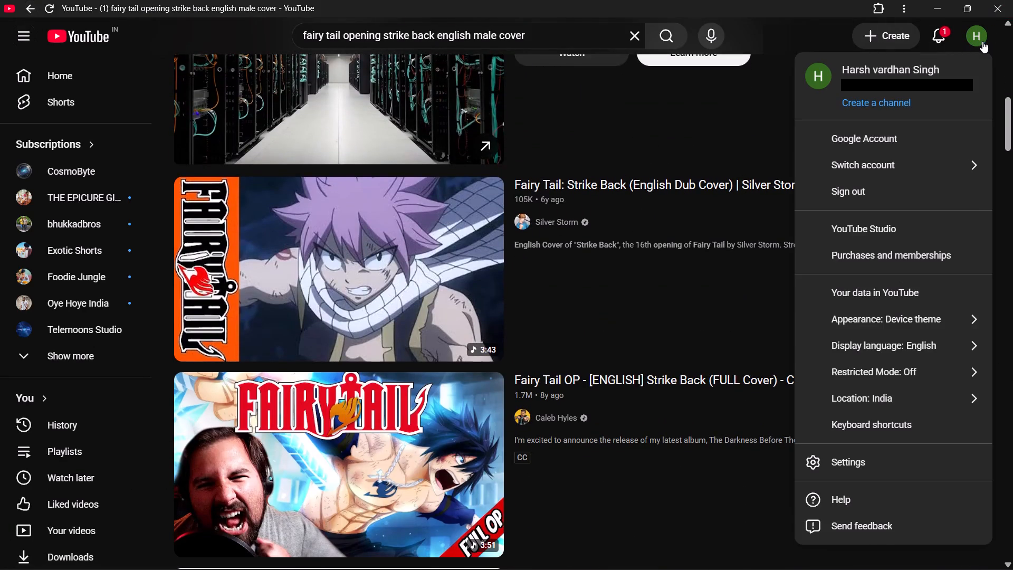
pyautogui.click(867, 168)
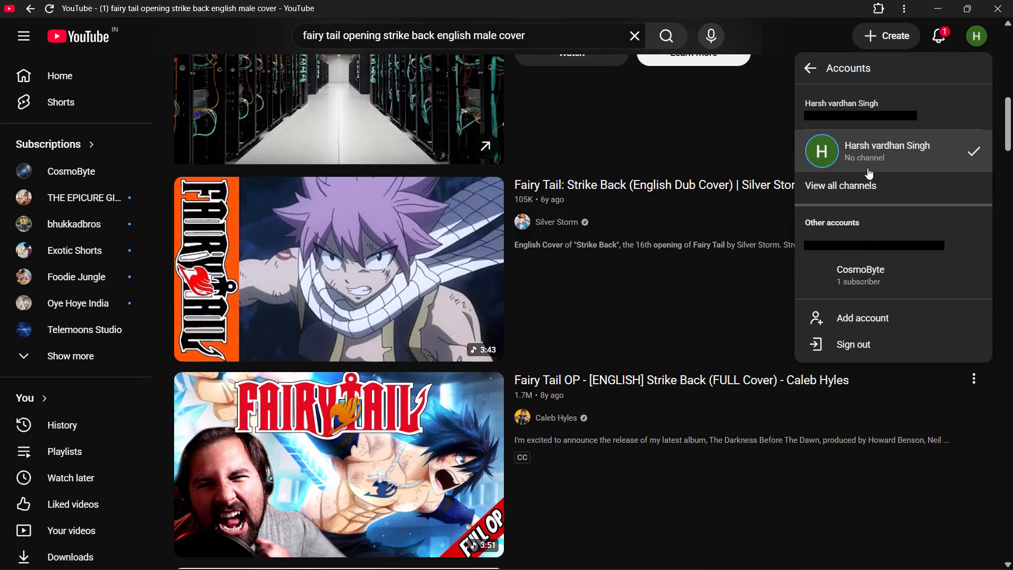
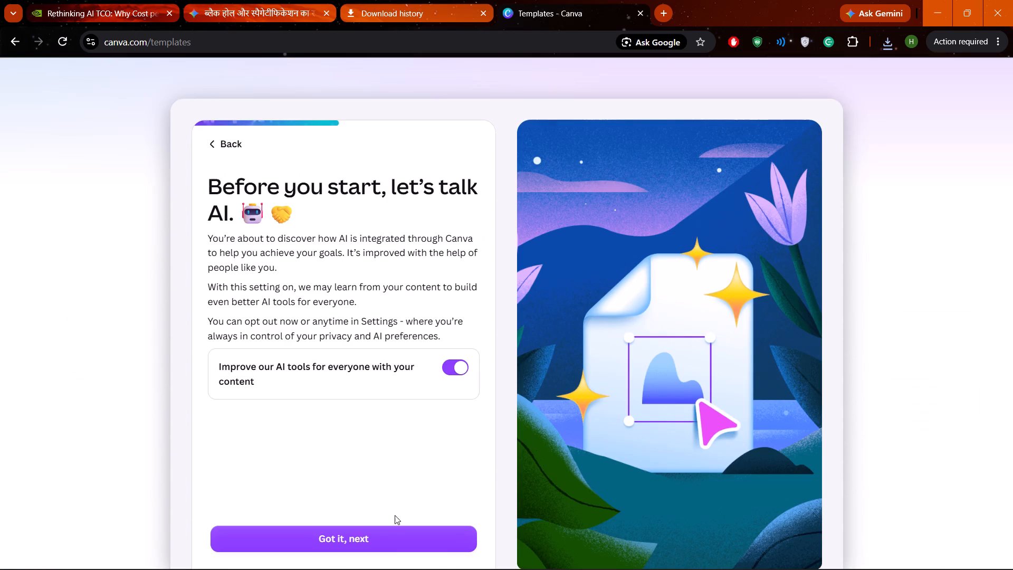
pyautogui.click(391, 542)
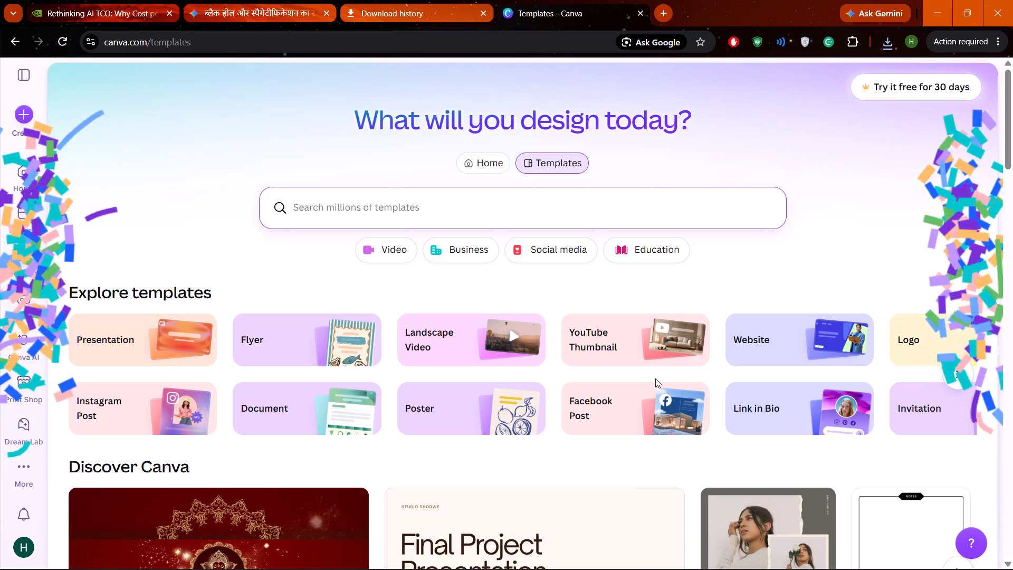
# Filter Canva's templates to YouTube Shorts videos and create a blank design.
pyautogui.click(385, 255)
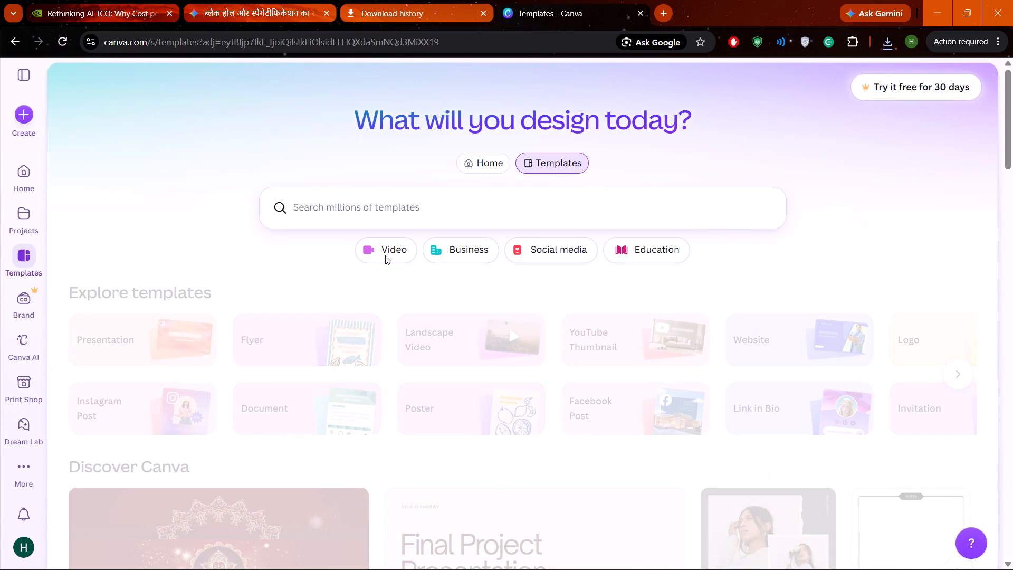
pyautogui.scroll(-2, 709, 331)
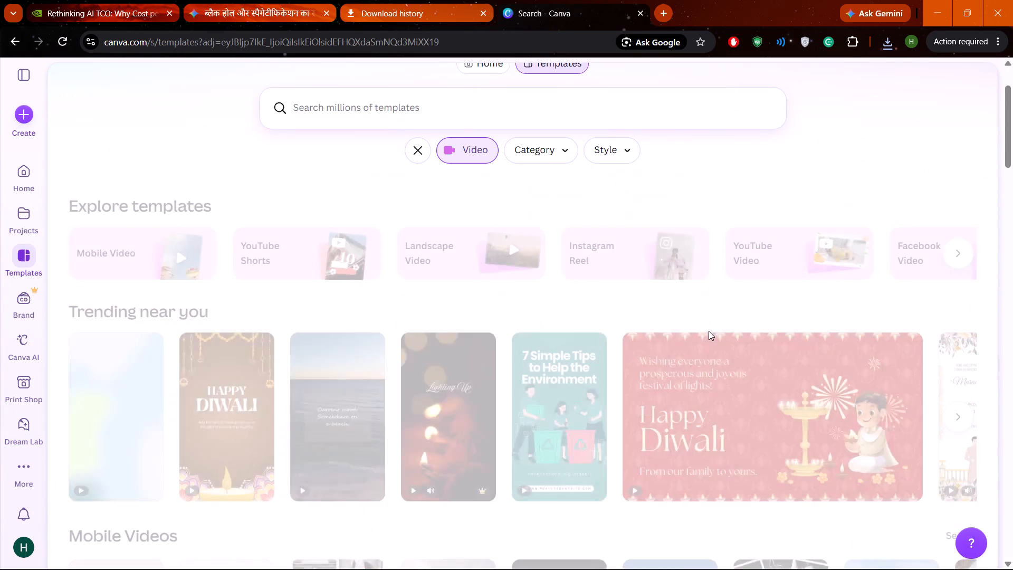
pyautogui.scroll(2, 584, 315)
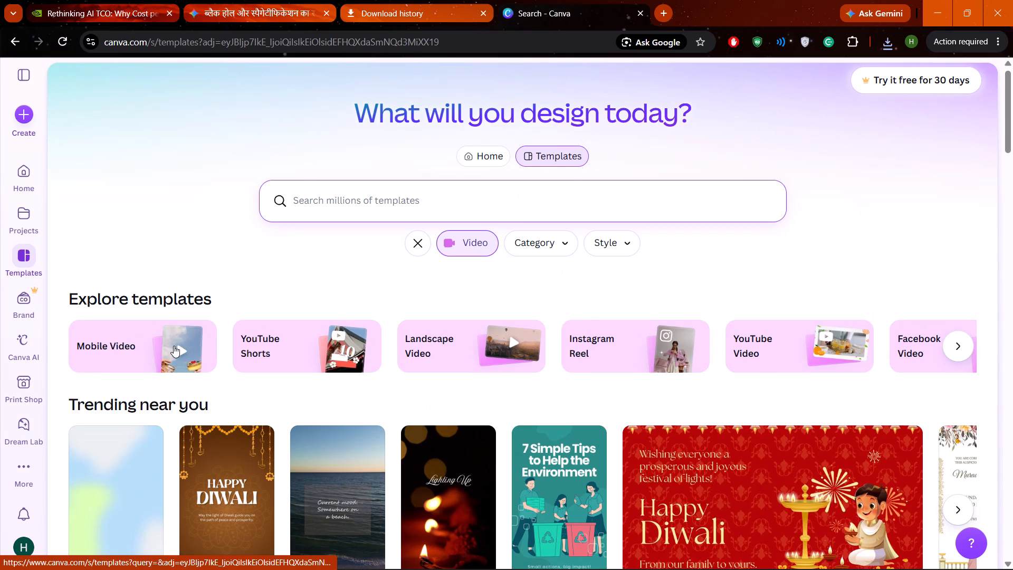
pyautogui.click(309, 345)
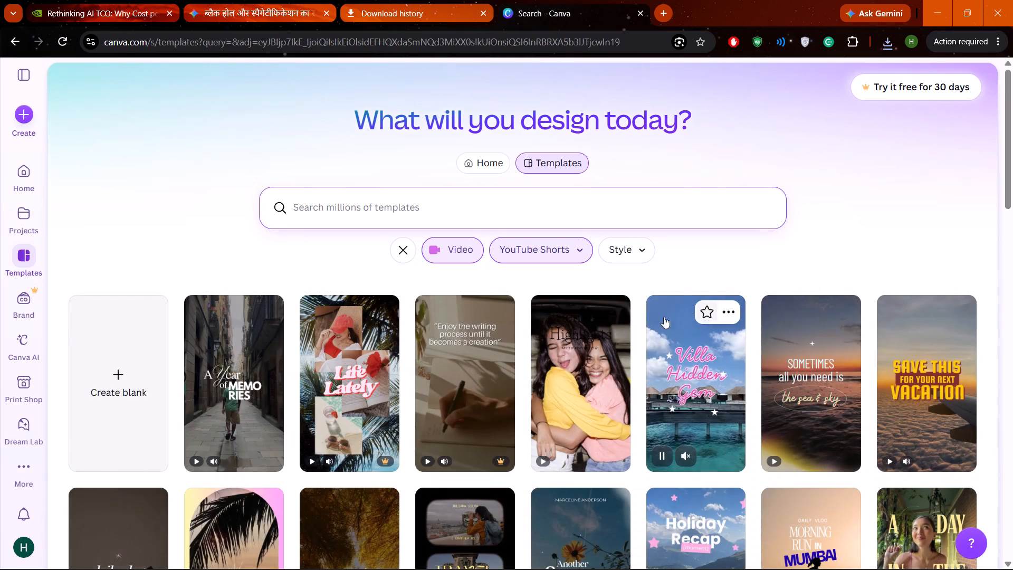
pyautogui.click(121, 388)
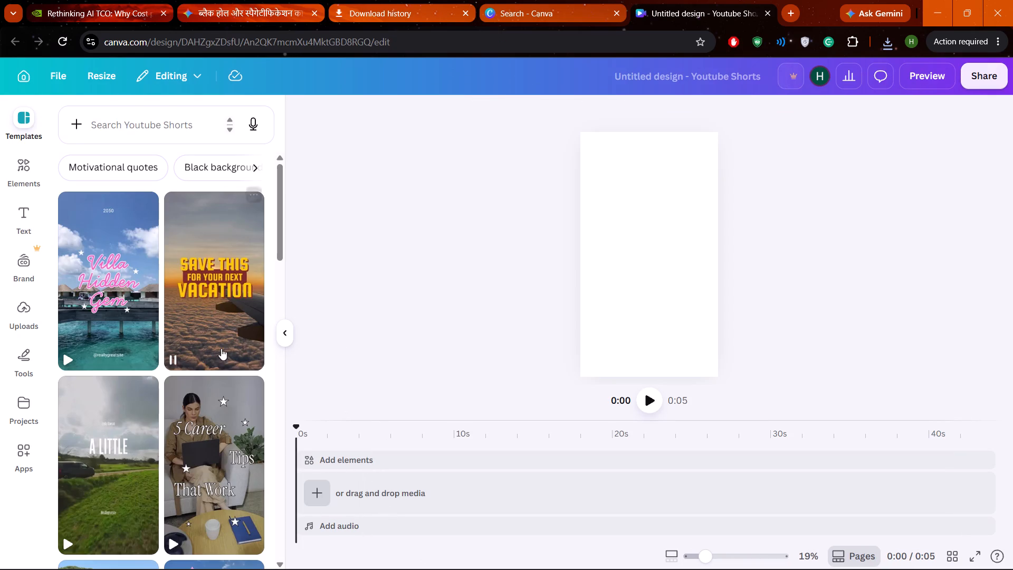
# Upload the newly downloaded orange black hole video from the Downloads folder to the design's uploads.
pyautogui.click(321, 497)
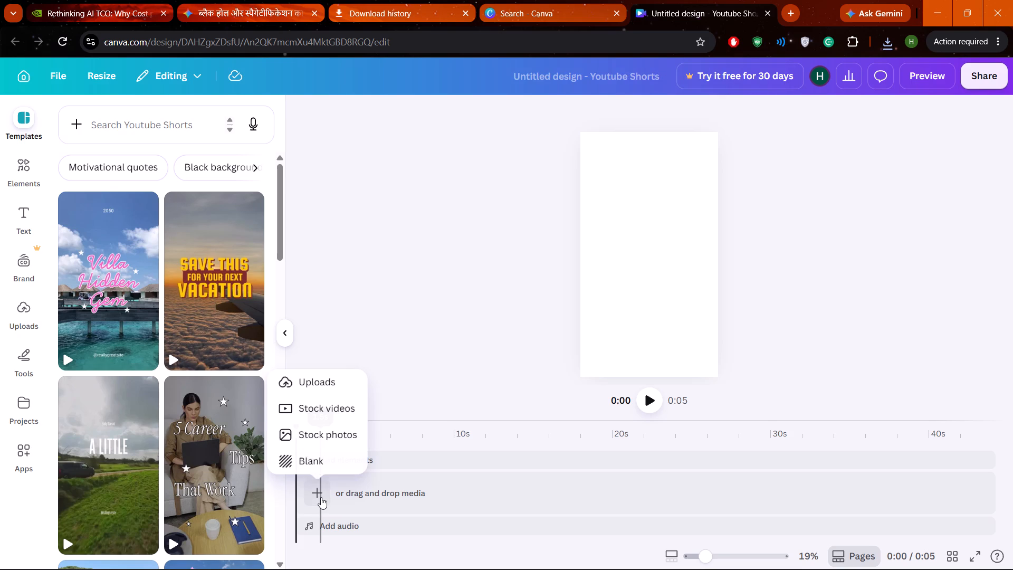
pyautogui.click(316, 382)
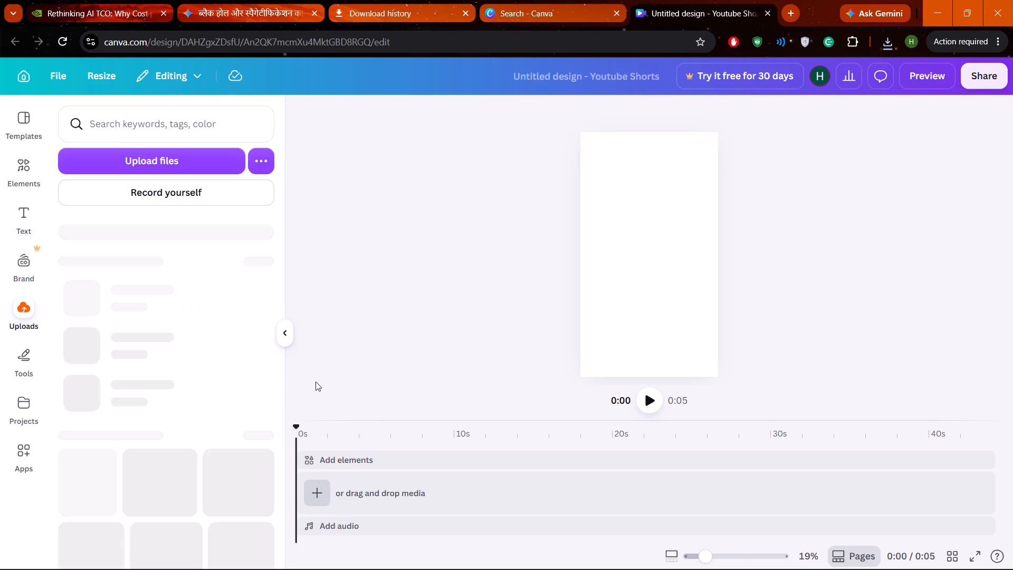
pyautogui.click(163, 155)
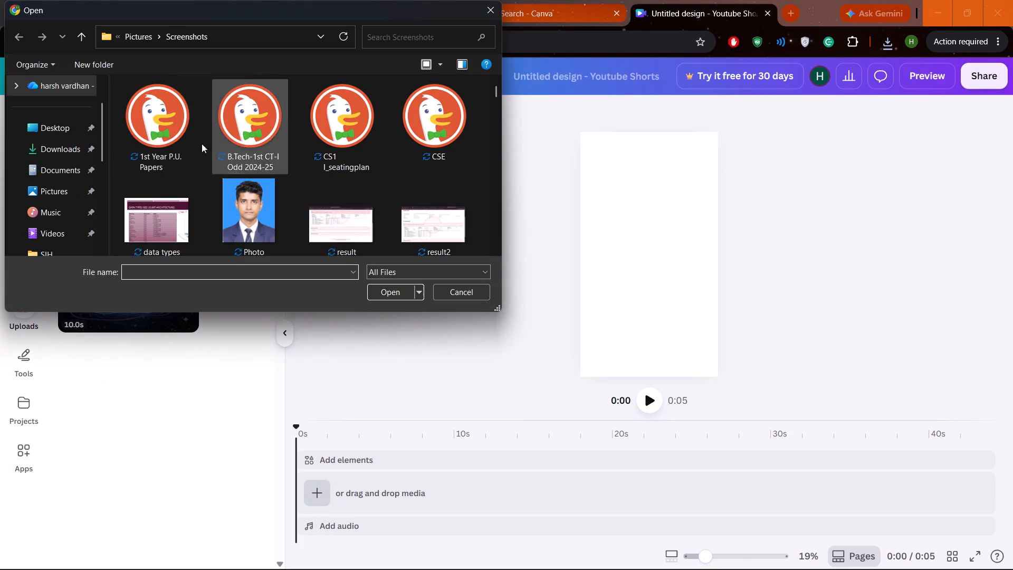
pyautogui.click(61, 156)
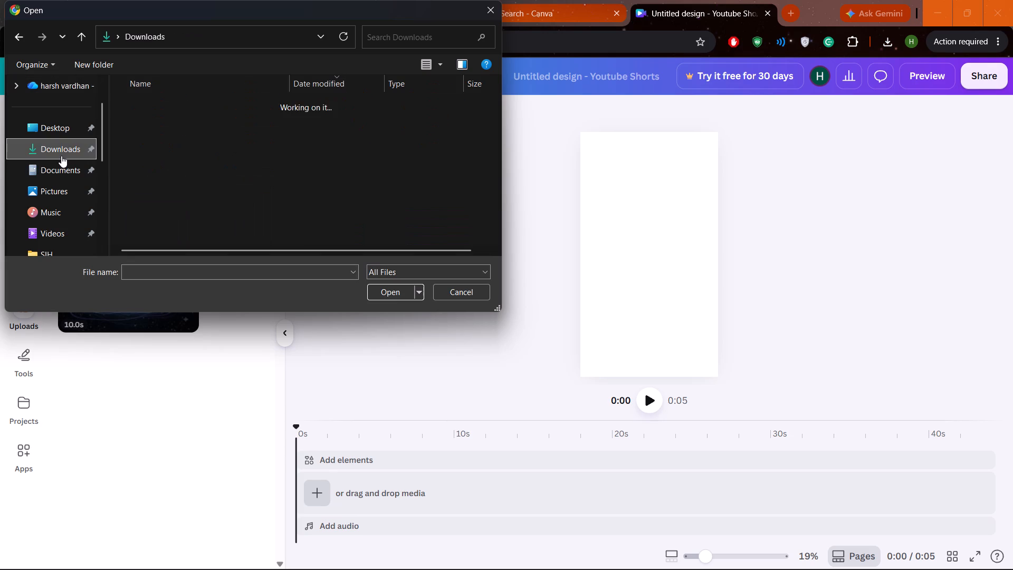
pyautogui.doubleClick(177, 126)
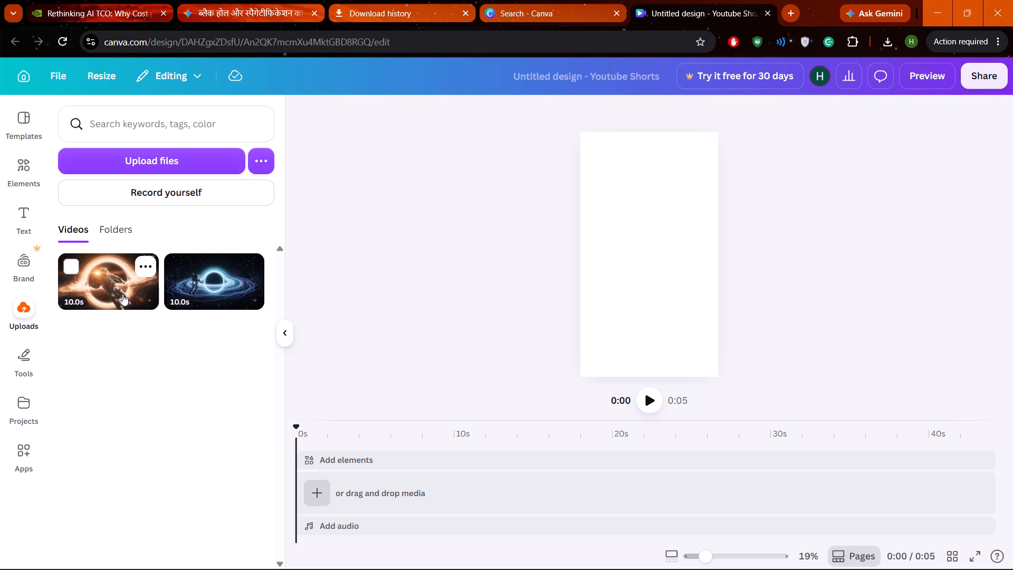
# Place the uploaded orange black hole video at the start of the timeline and detach it from the page background.
pyautogui.moveTo(122, 294); pyautogui.dragTo(370, 501)
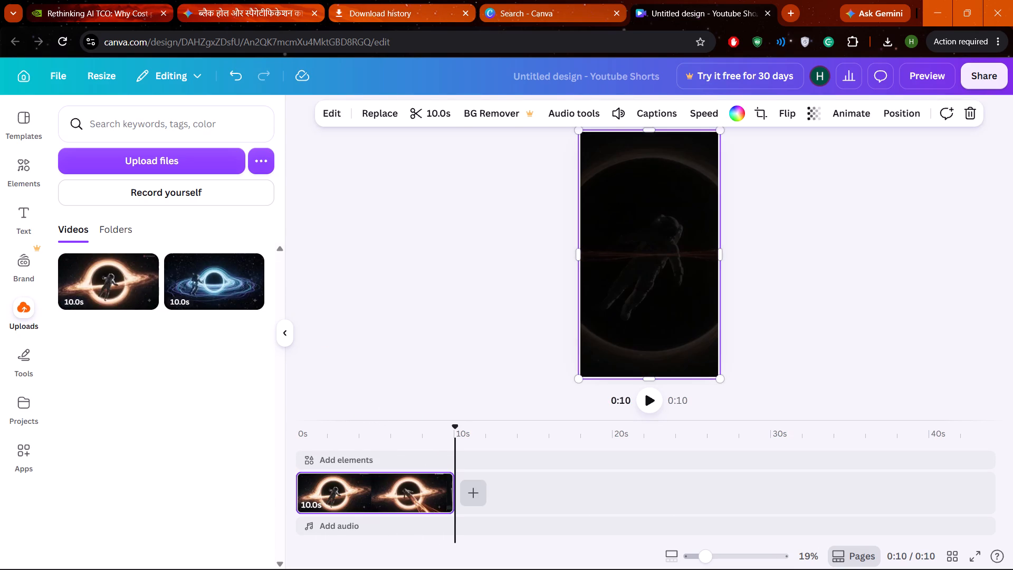
pyautogui.moveTo(453, 427); pyautogui.dragTo(279, 442)
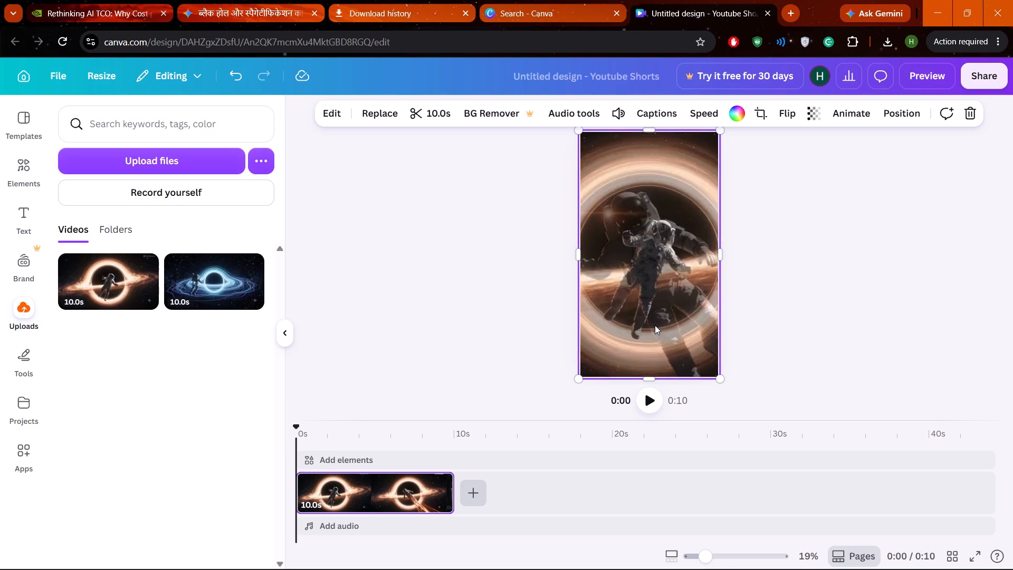
pyautogui.click(724, 252)
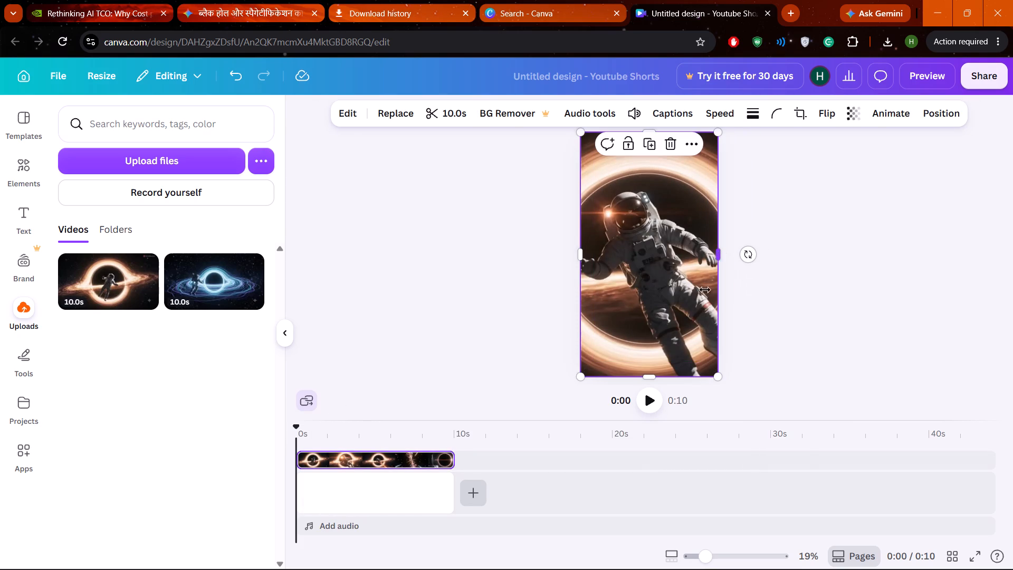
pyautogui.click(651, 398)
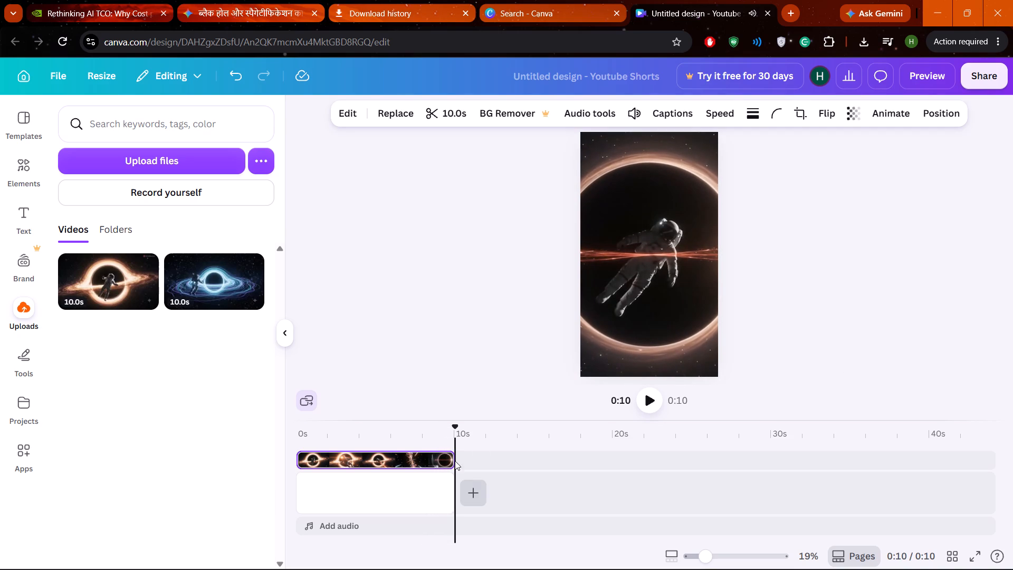
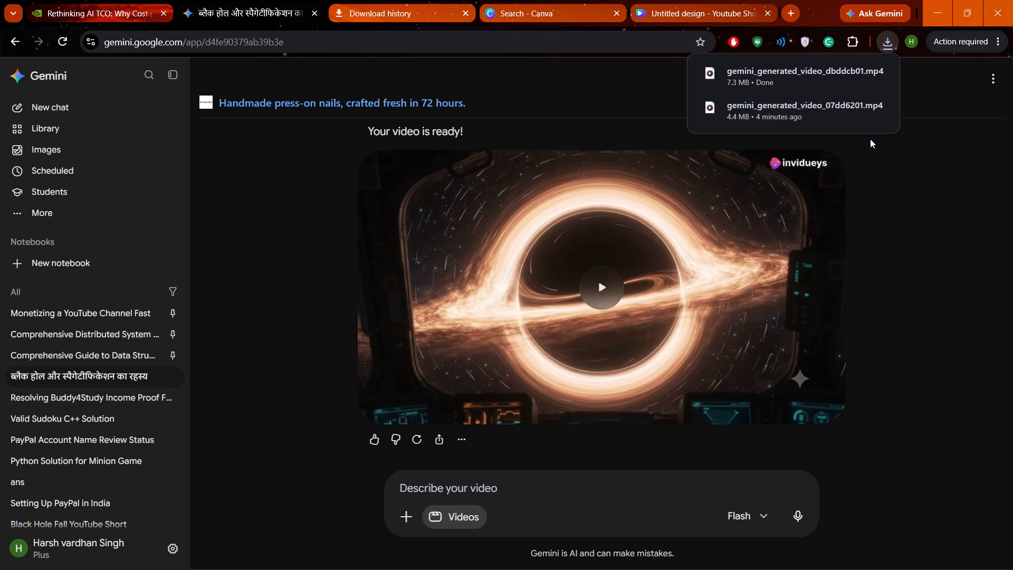
pyautogui.click(878, 172)
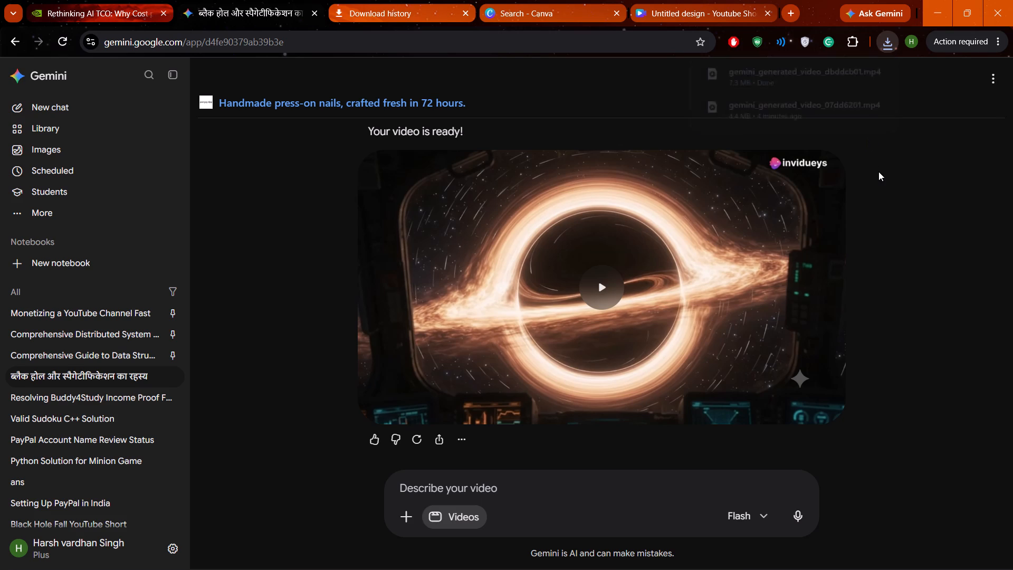
# Switch to the Canva YouTube Shorts design and delete the existing black hole clip from the timeline.
pyautogui.click(702, 0)
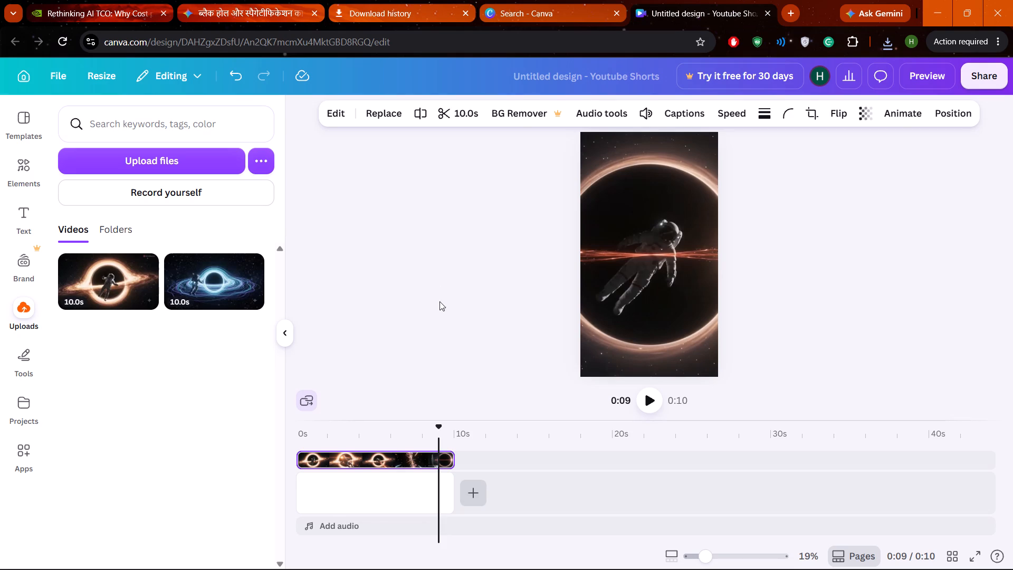
pyautogui.rightClick(360, 459)
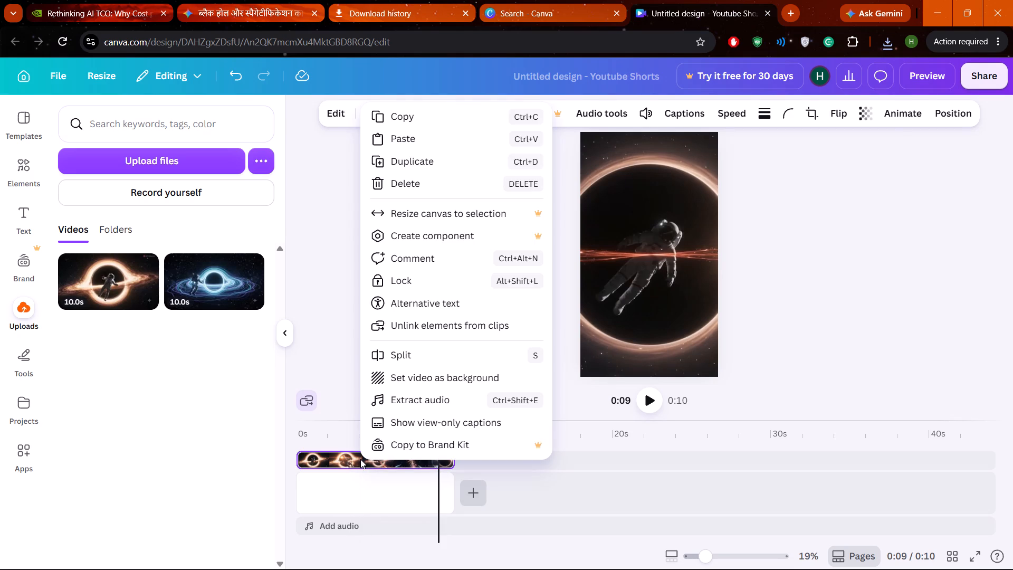
pyautogui.click(423, 183)
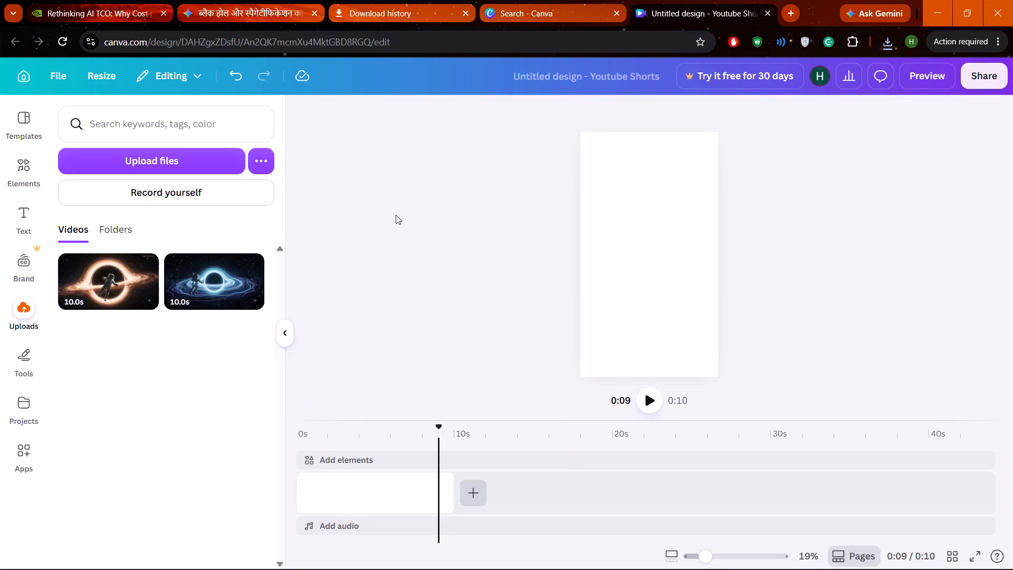
# Move both old 10-second black hole videos in the uploads to Trash.
pyautogui.click(145, 269)
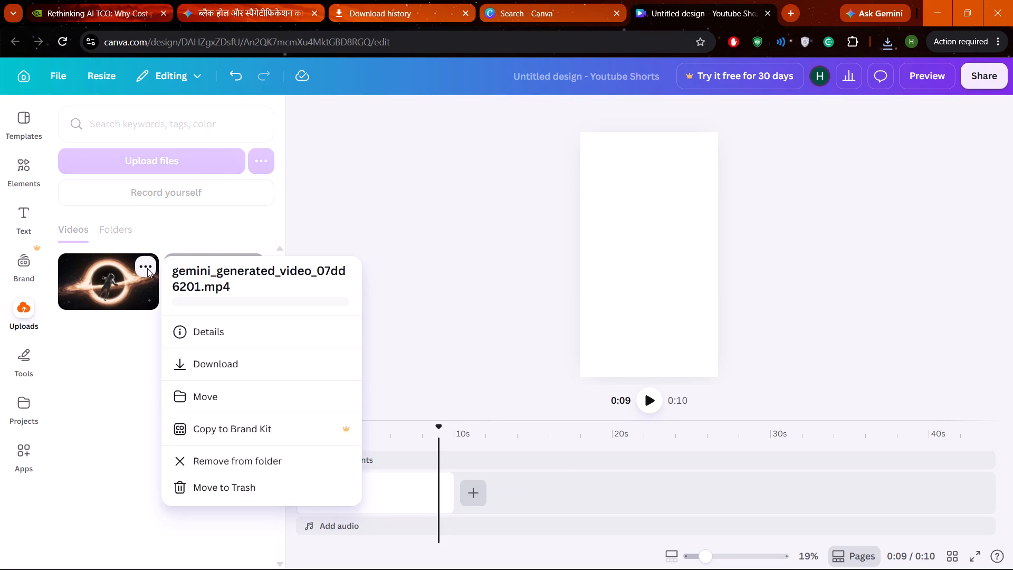
pyautogui.click(222, 500)
pyautogui.click(184, 268)
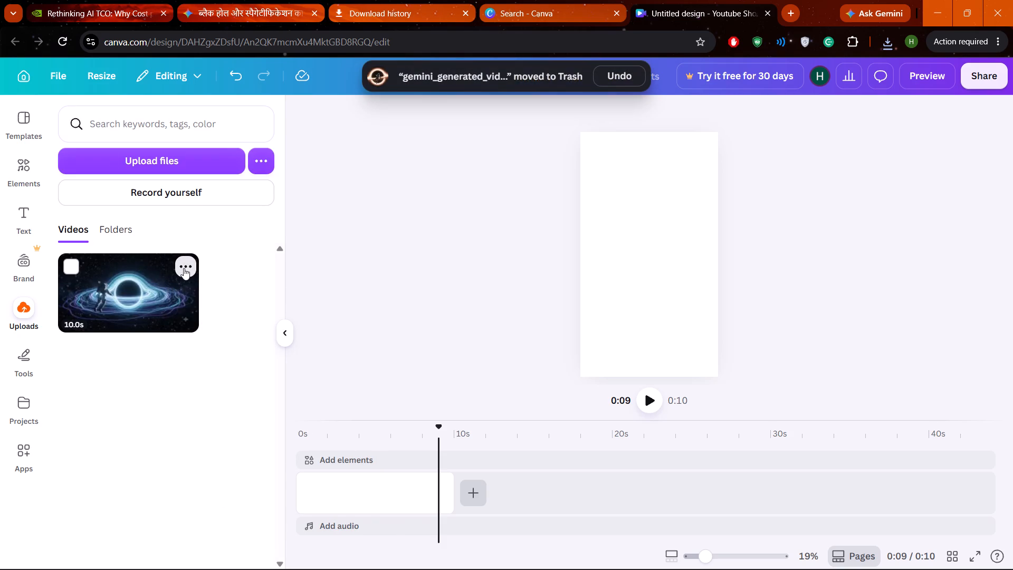
pyautogui.click(285, 488)
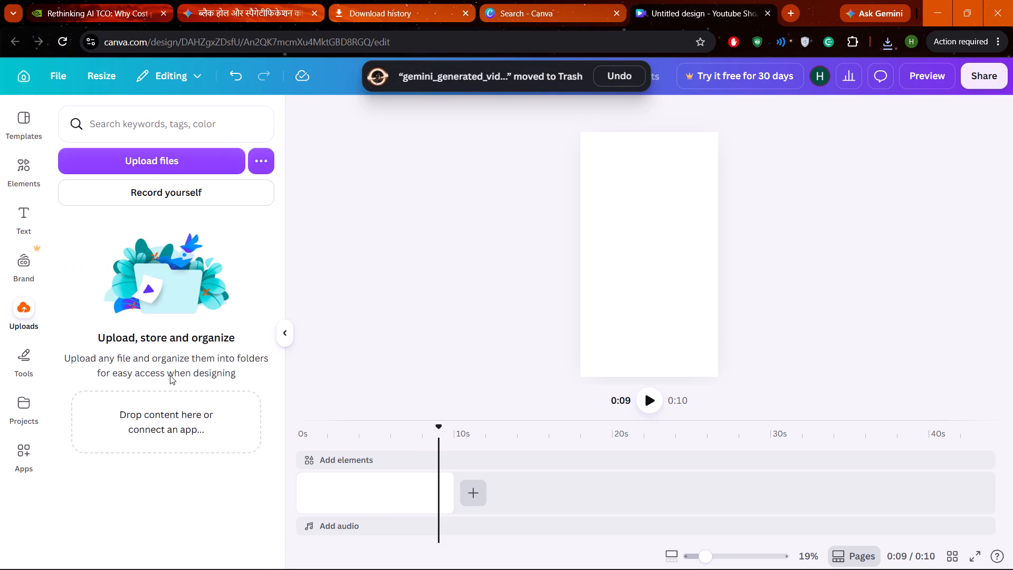
# Upload the newly downloaded 20-second Gemini video and place it on the empty page in the timeline.
pyautogui.click(172, 155)
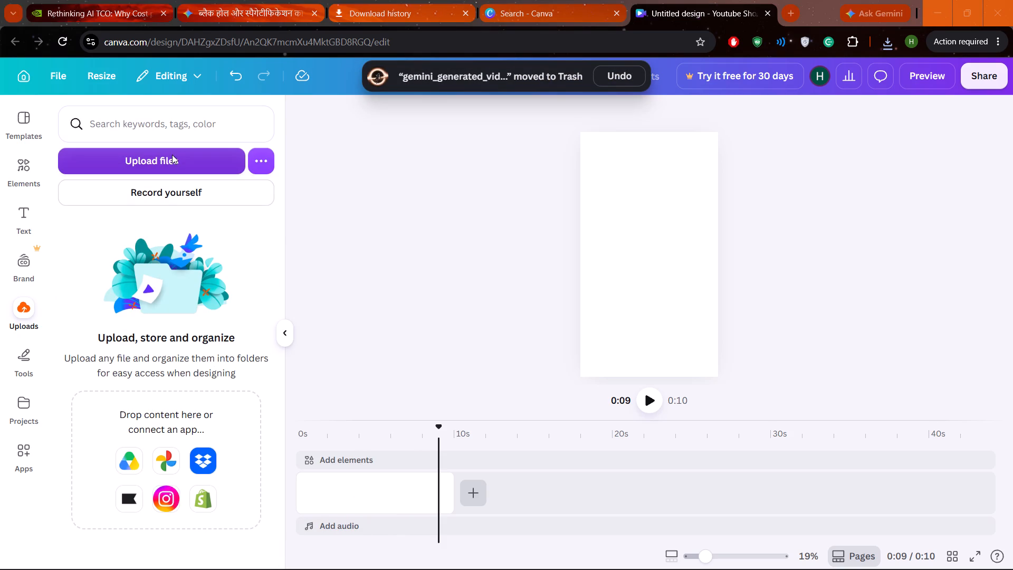
pyautogui.doubleClick(171, 123)
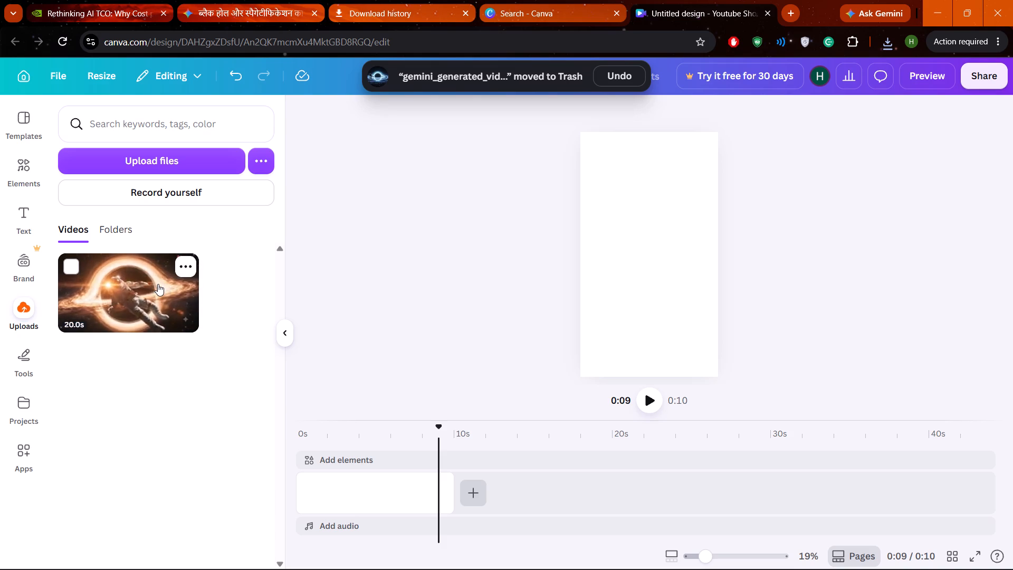
pyautogui.moveTo(158, 284); pyautogui.dragTo(427, 483)
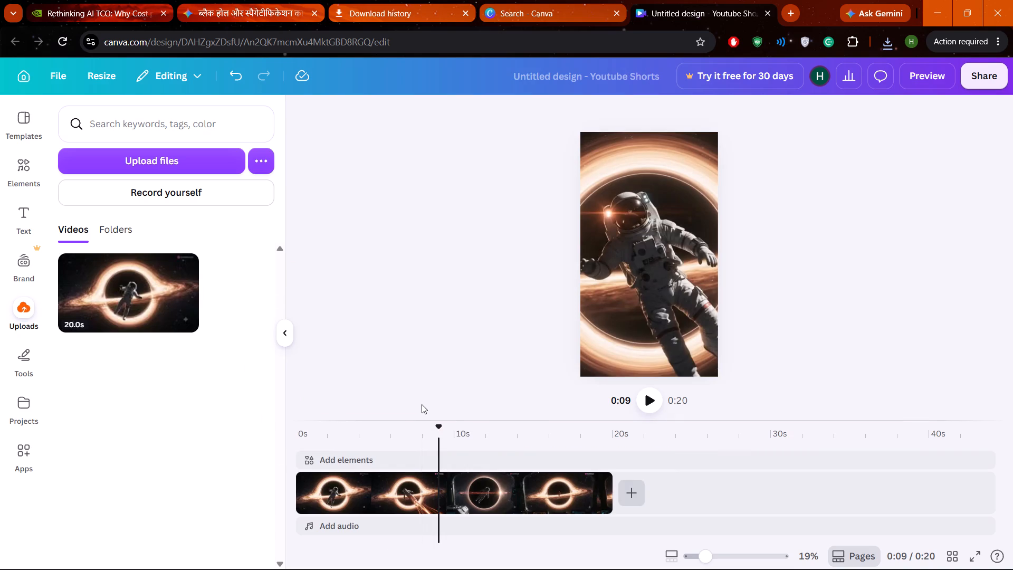
# Move the playhead back to the start of the timeline and play the new clip.
pyautogui.moveTo(440, 432); pyautogui.dragTo(309, 435)
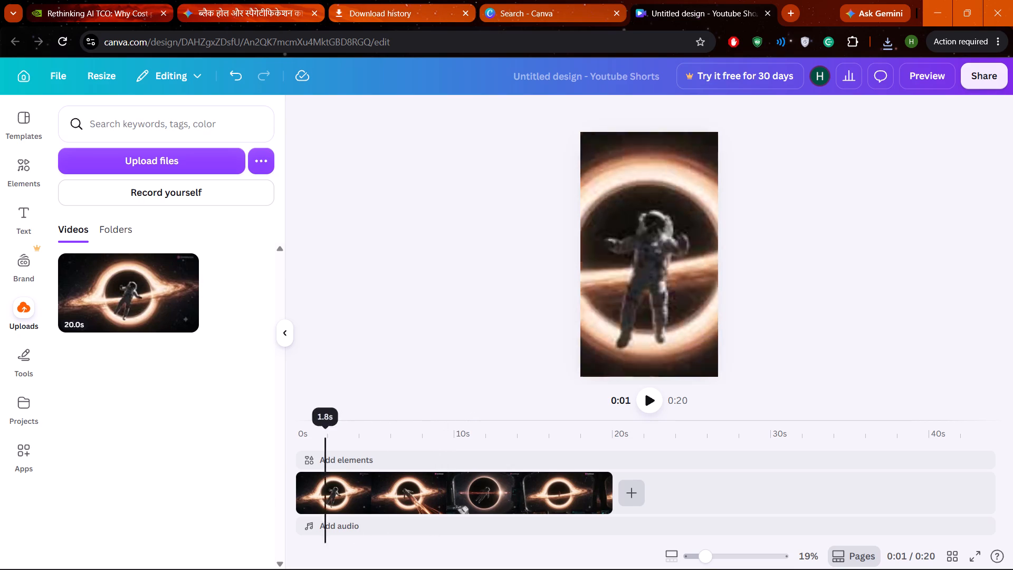
pyautogui.moveTo(309, 435); pyautogui.dragTo(286, 436)
pyautogui.click(647, 404)
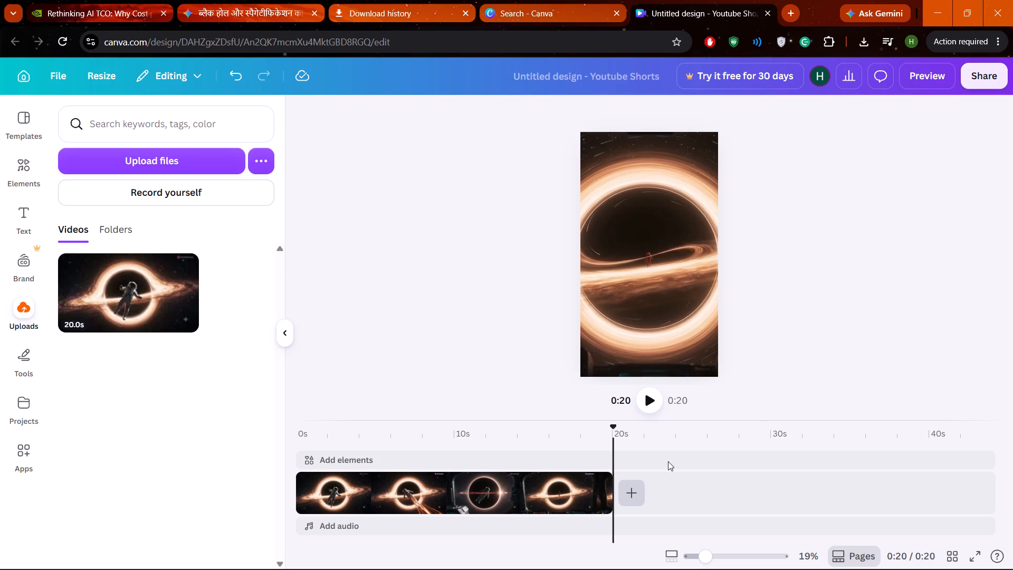
# Download the design as an MP4 video at 1080p quality.
pyautogui.click(988, 73)
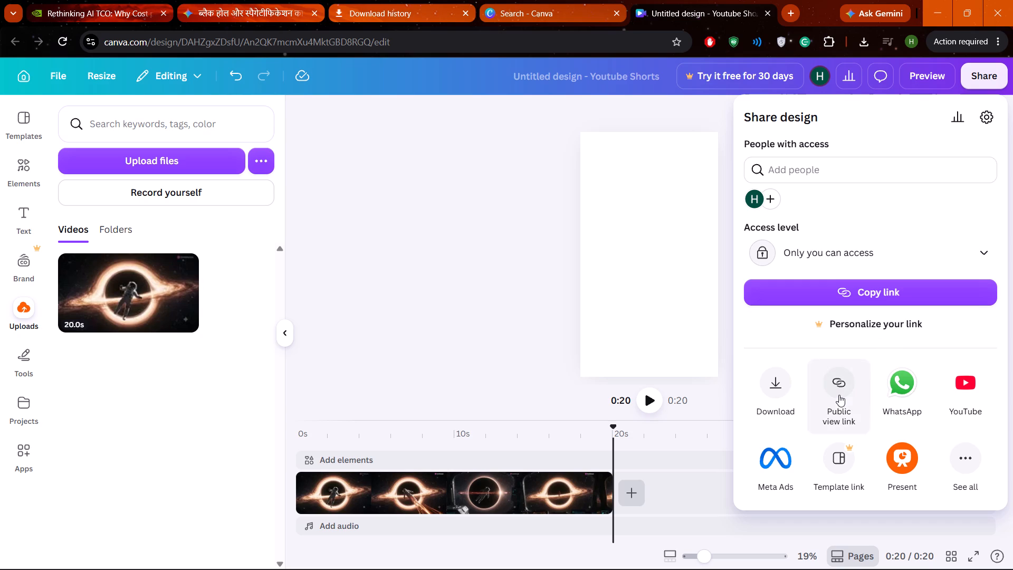
pyautogui.click(781, 387)
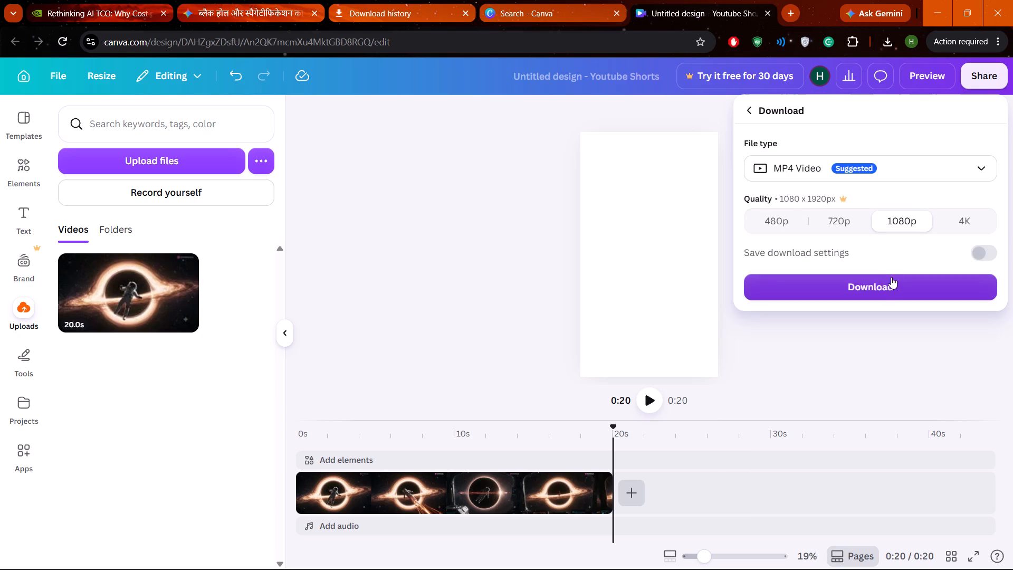
pyautogui.click(886, 287)
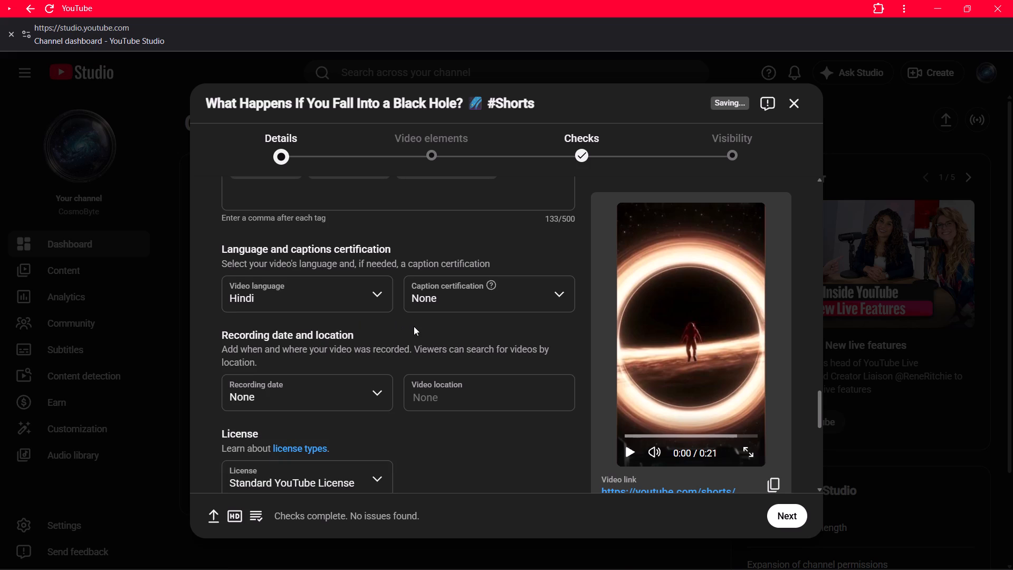
# Check the caption certification options and choose None.
pyautogui.click(512, 297)
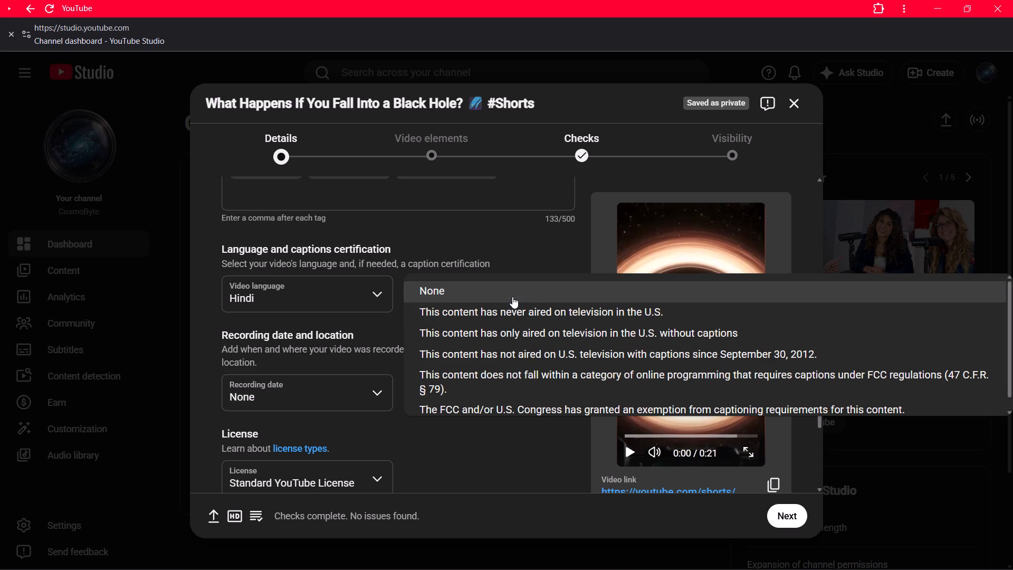
pyautogui.click(512, 297)
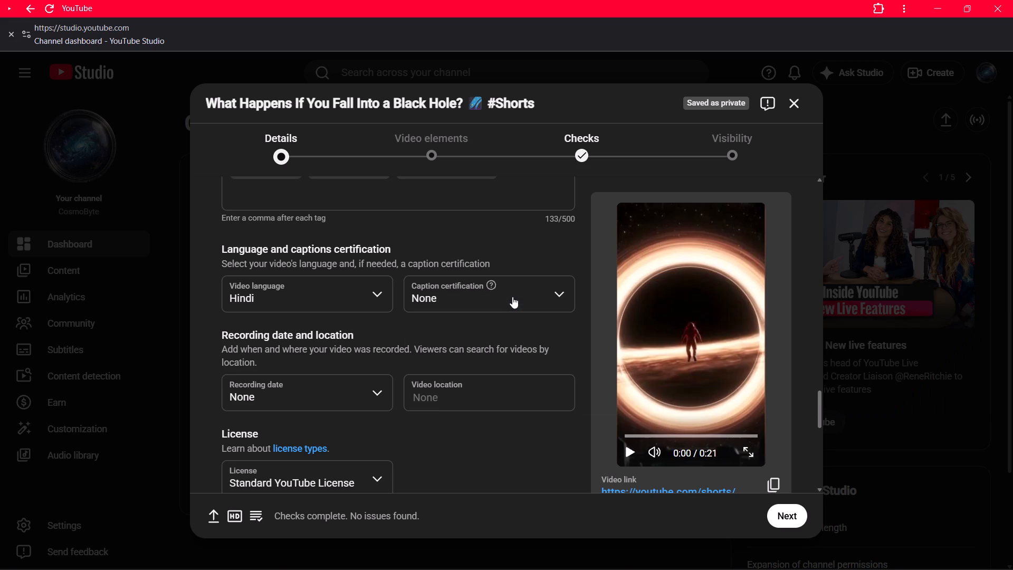
# Set the recording date to Oct 31, 2026.
pyautogui.scroll(-1, 355, 375)
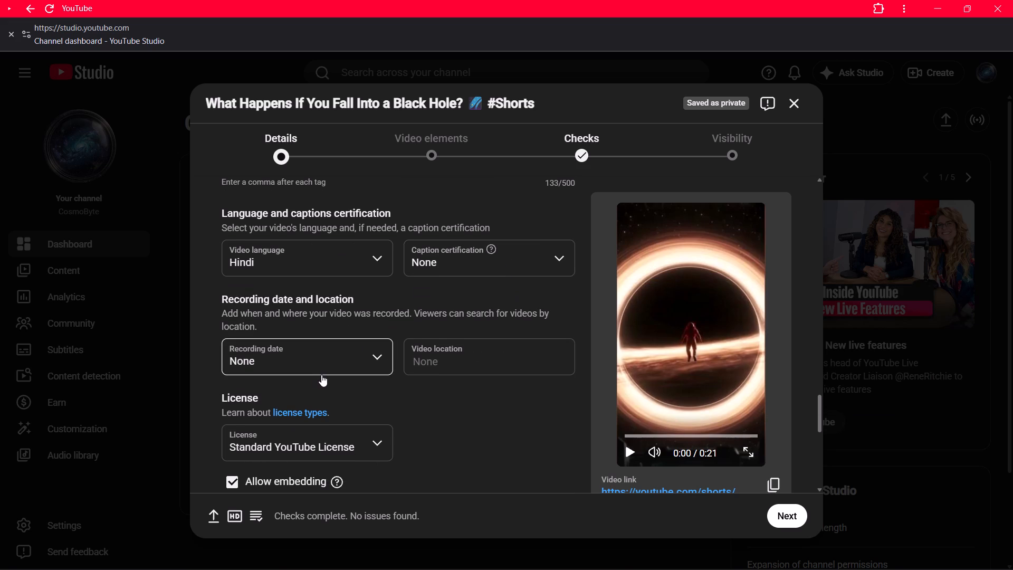
pyautogui.click(374, 354)
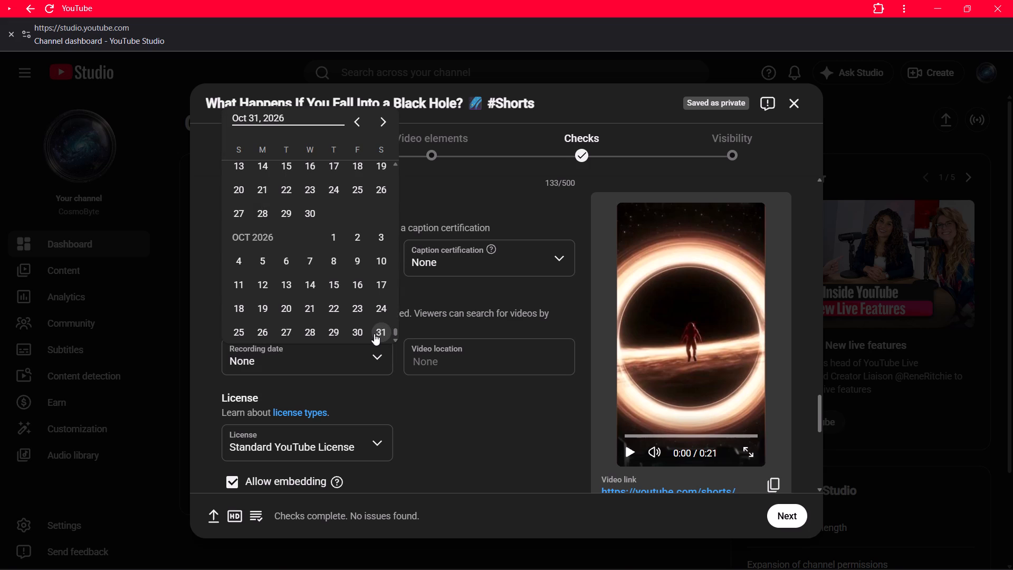
pyautogui.click(374, 334)
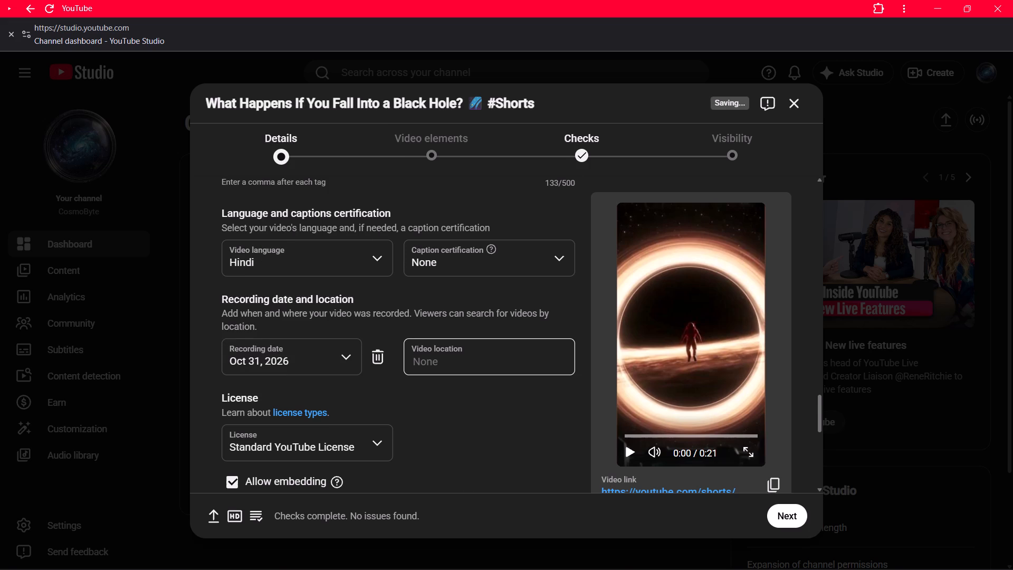
# Set the thumbnail to the video frame showing the large astronaut floating in front of the black hole.
pyautogui.scroll(-1, 458, 365)
pyautogui.scroll(-1, 346, 373)
pyautogui.hscroll(1, 346, 373)
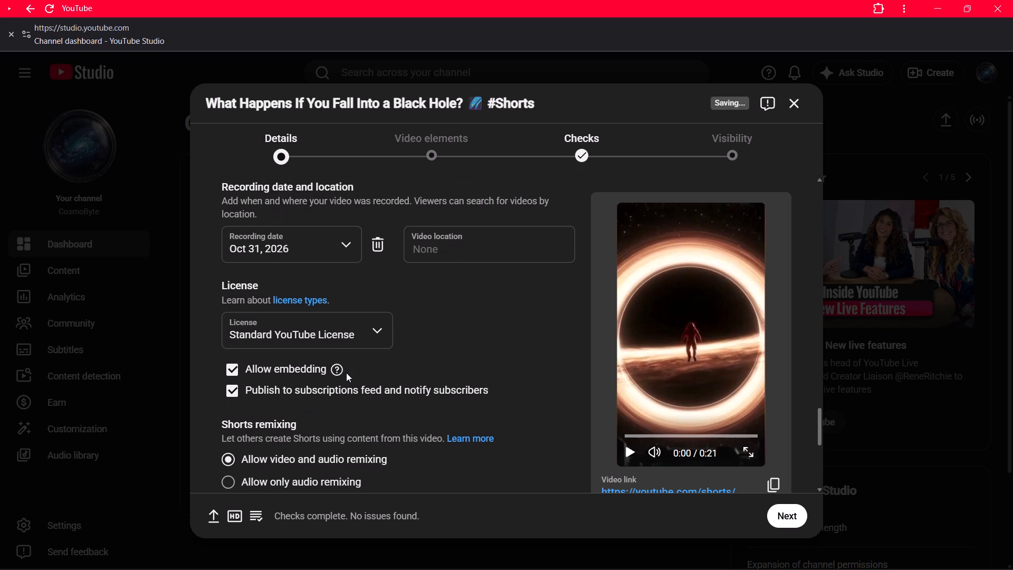
pyautogui.scroll(-2, 346, 373)
pyautogui.scroll(-3, 410, 365)
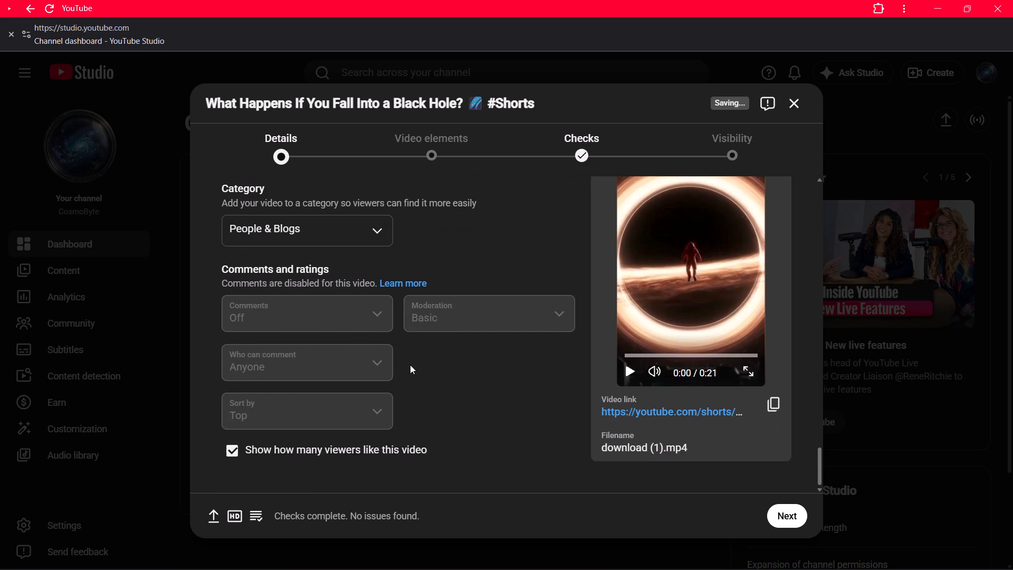
pyautogui.scroll(11, 474, 453)
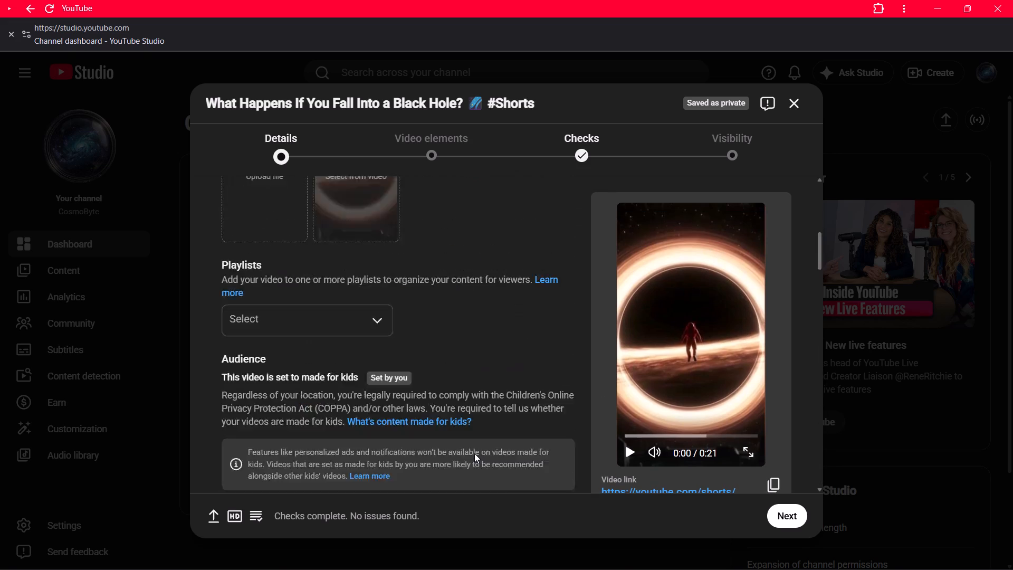
pyautogui.scroll(-3, 474, 453)
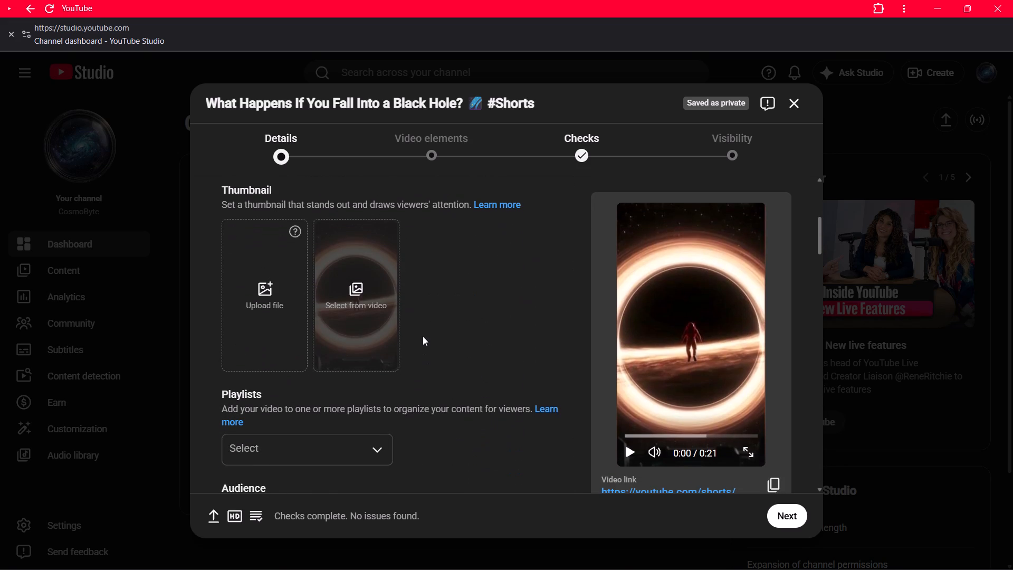
pyautogui.click(358, 298)
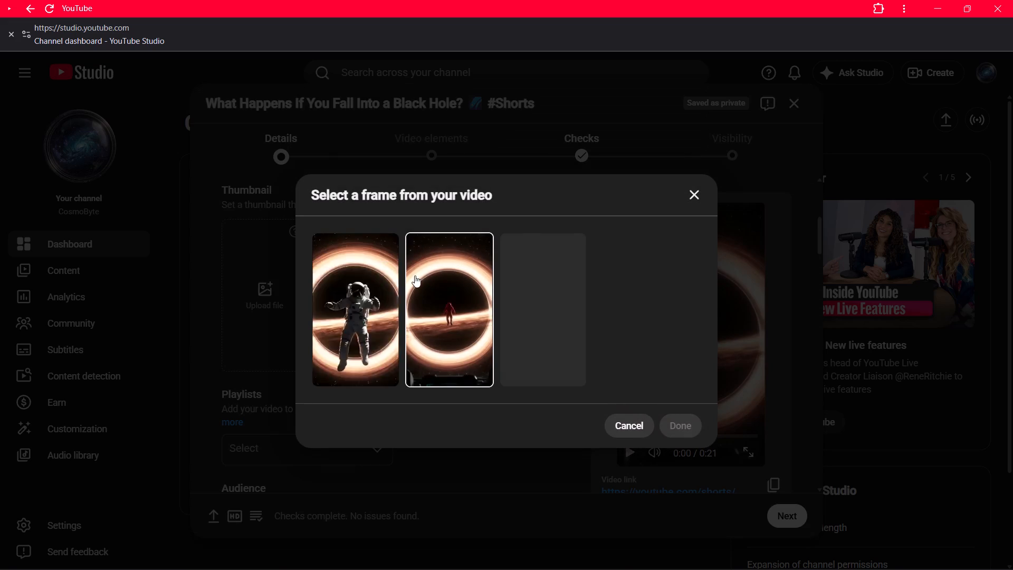
pyautogui.click(380, 306)
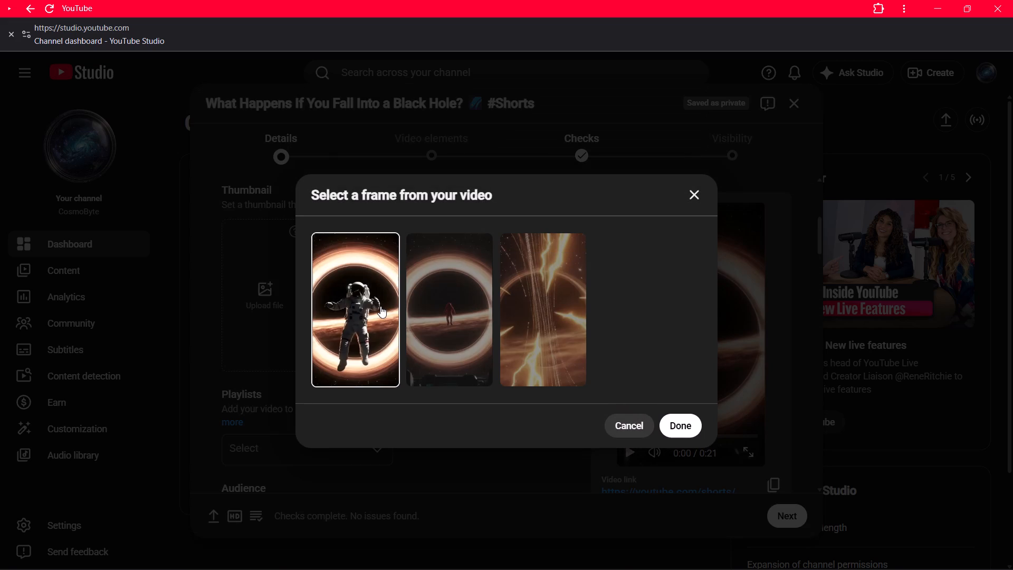
pyautogui.click(684, 424)
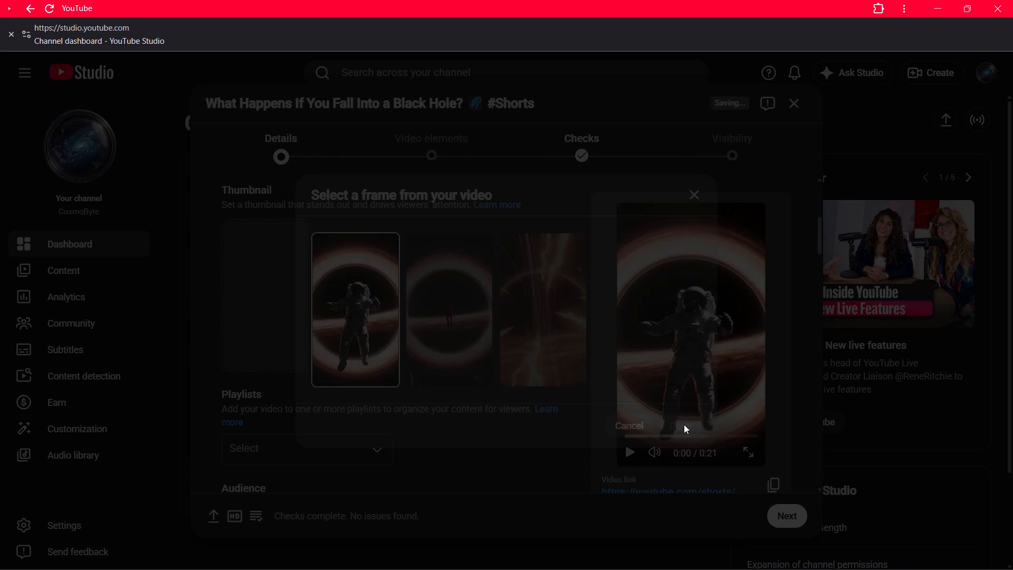
# Review the remaining video details through to comments and ratings, and continue to the Video elements stage.
pyautogui.scroll(-3, 508, 405)
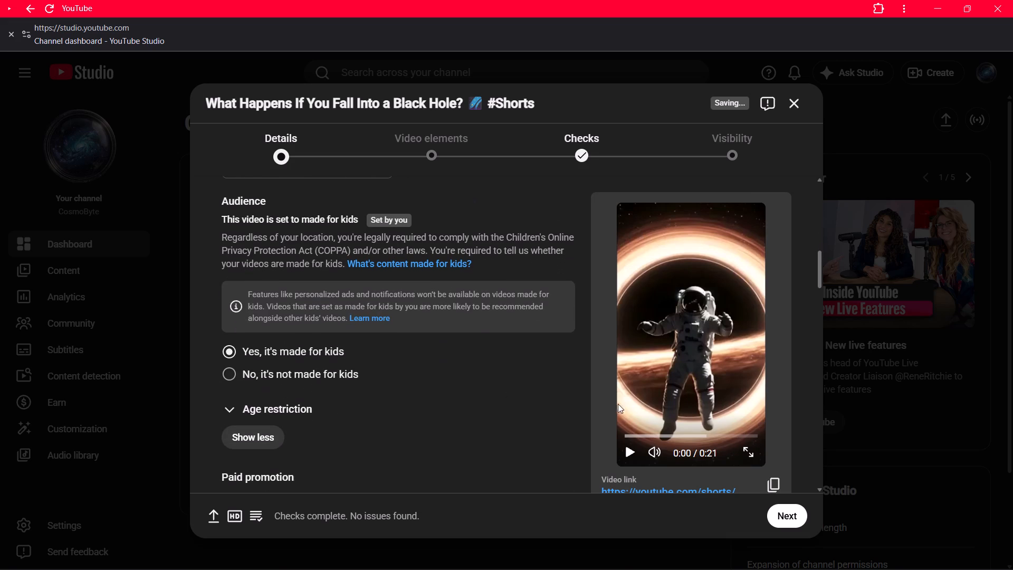
pyautogui.scroll(-3, 658, 404)
pyautogui.scroll(-3, 404, 336)
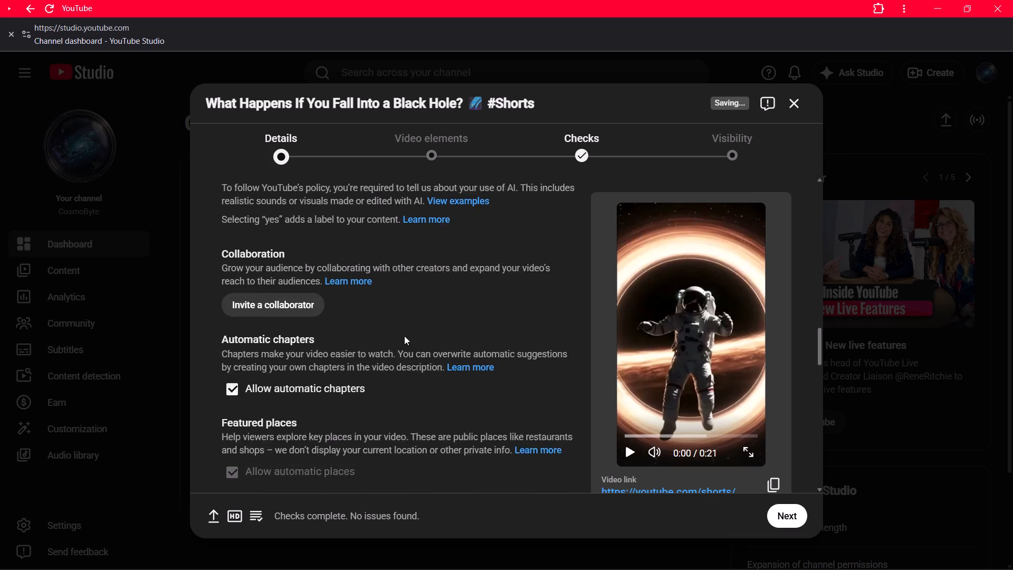
pyautogui.scroll(-3, 404, 336)
pyautogui.scroll(-4, 451, 429)
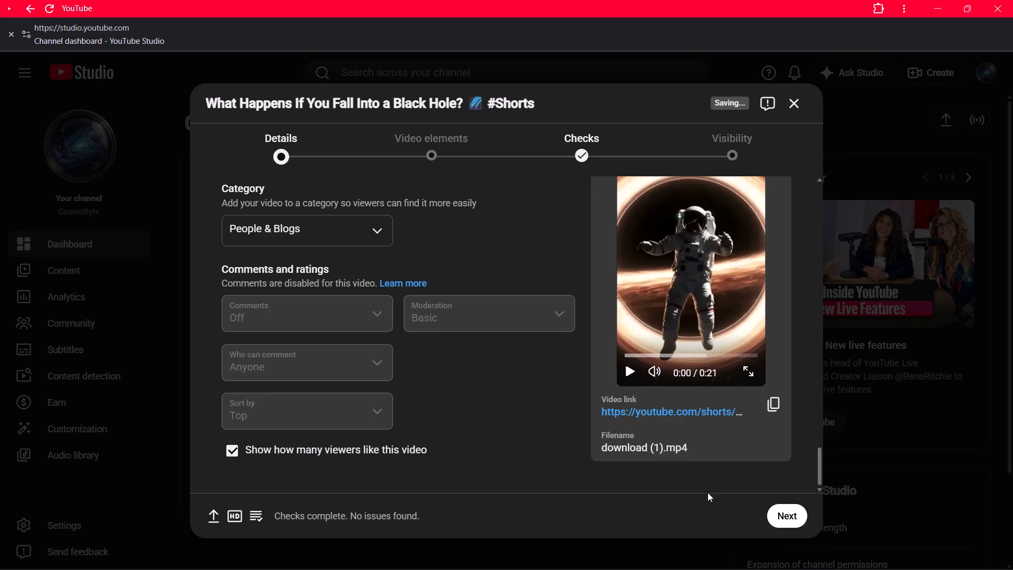
pyautogui.click(790, 525)
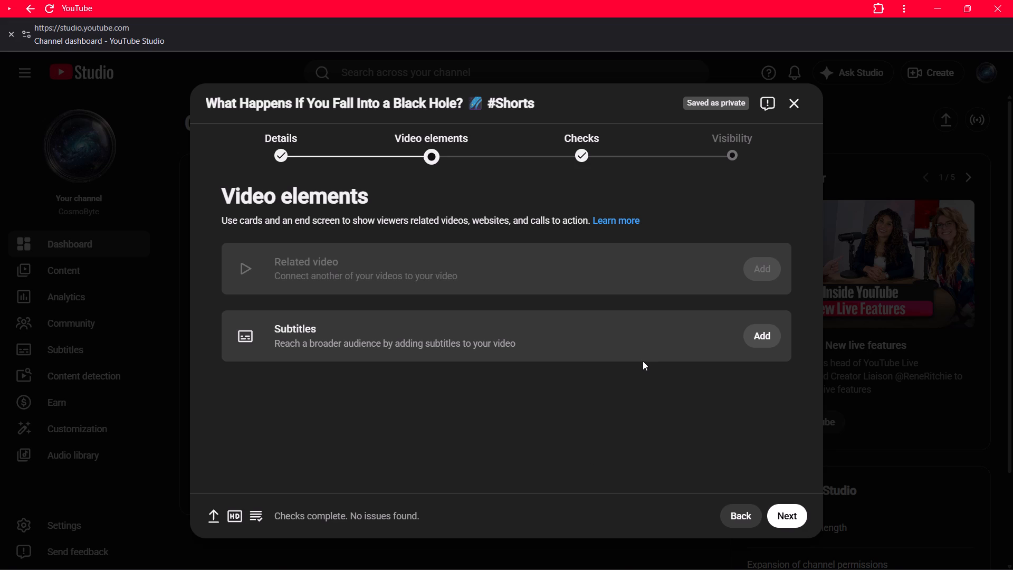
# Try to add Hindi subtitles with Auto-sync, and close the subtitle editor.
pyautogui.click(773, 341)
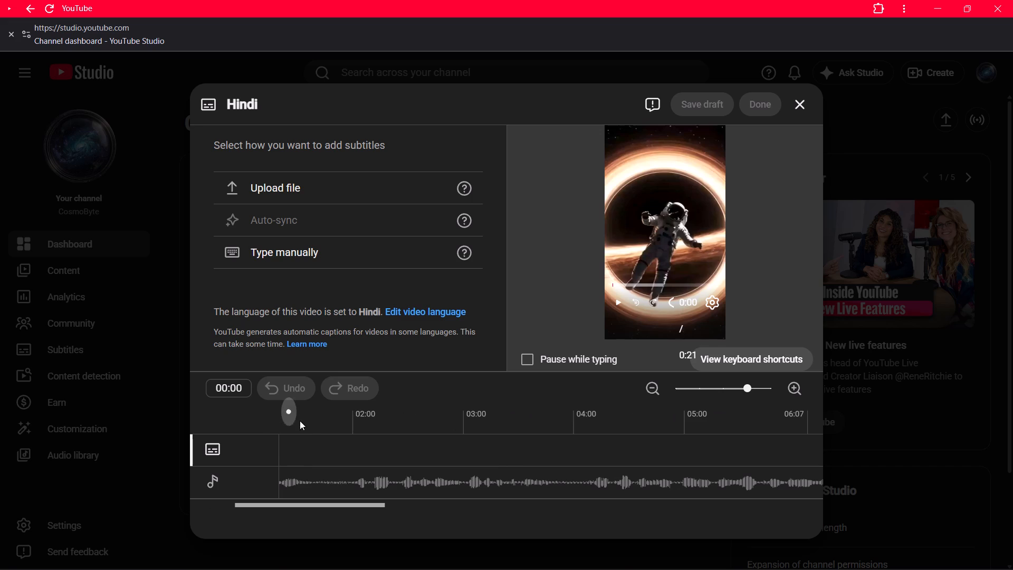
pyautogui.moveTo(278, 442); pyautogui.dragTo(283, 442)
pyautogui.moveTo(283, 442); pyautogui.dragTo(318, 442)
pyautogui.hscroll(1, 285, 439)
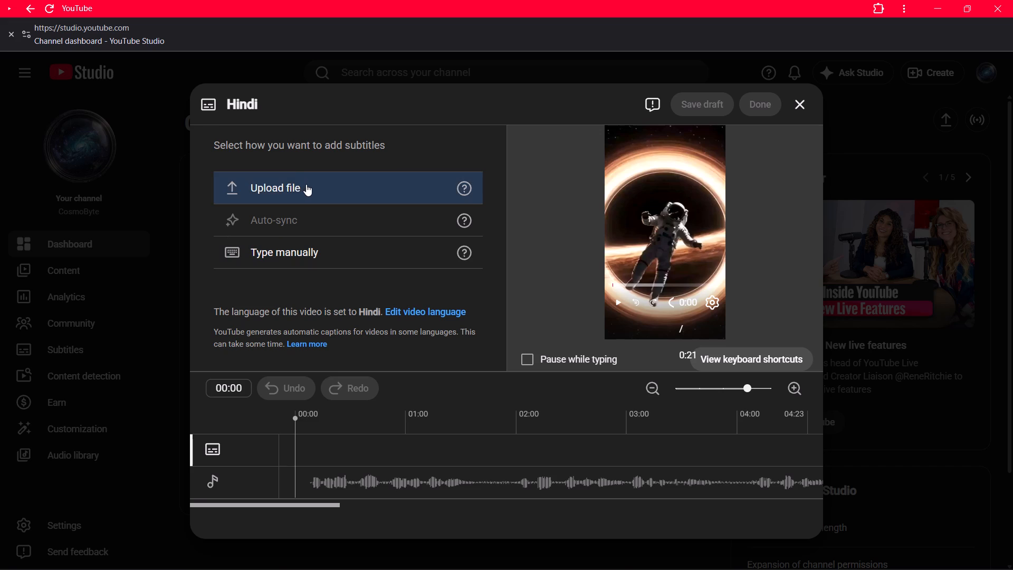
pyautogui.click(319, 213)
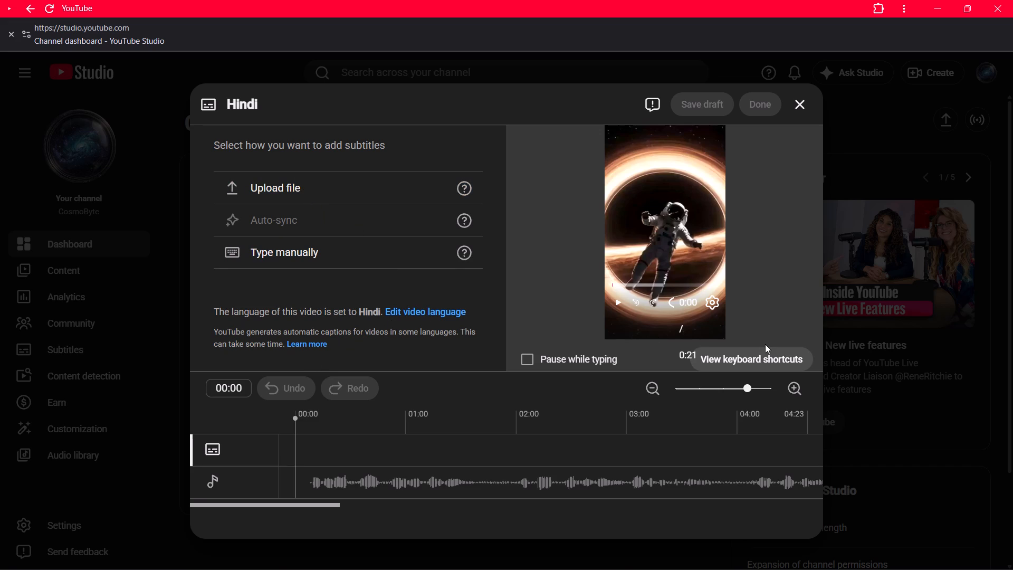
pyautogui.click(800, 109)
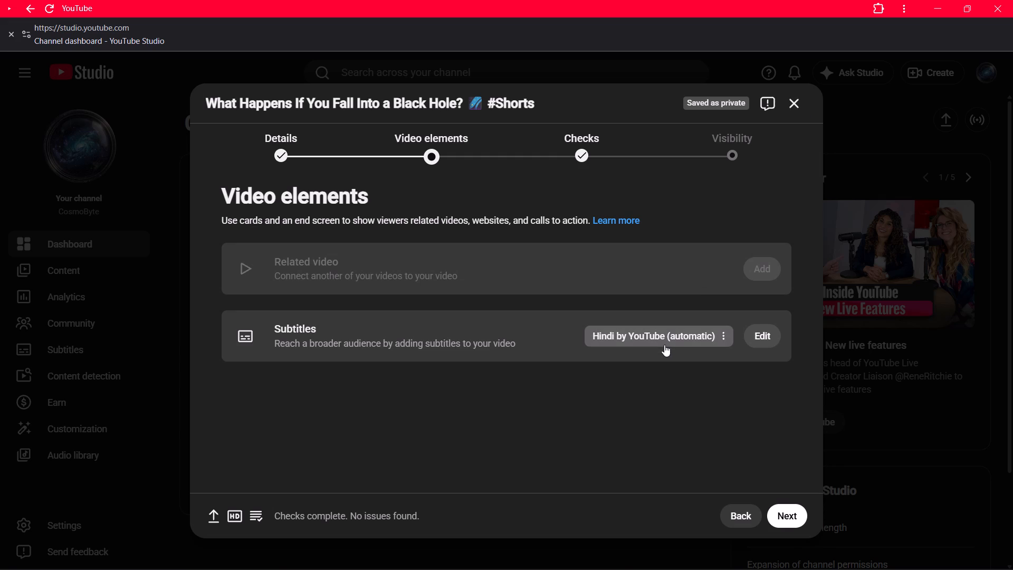
# Continue past the Video elements and Checks stages to the Visibility stage.
pyautogui.scroll(-1, 664, 345)
pyautogui.click(798, 517)
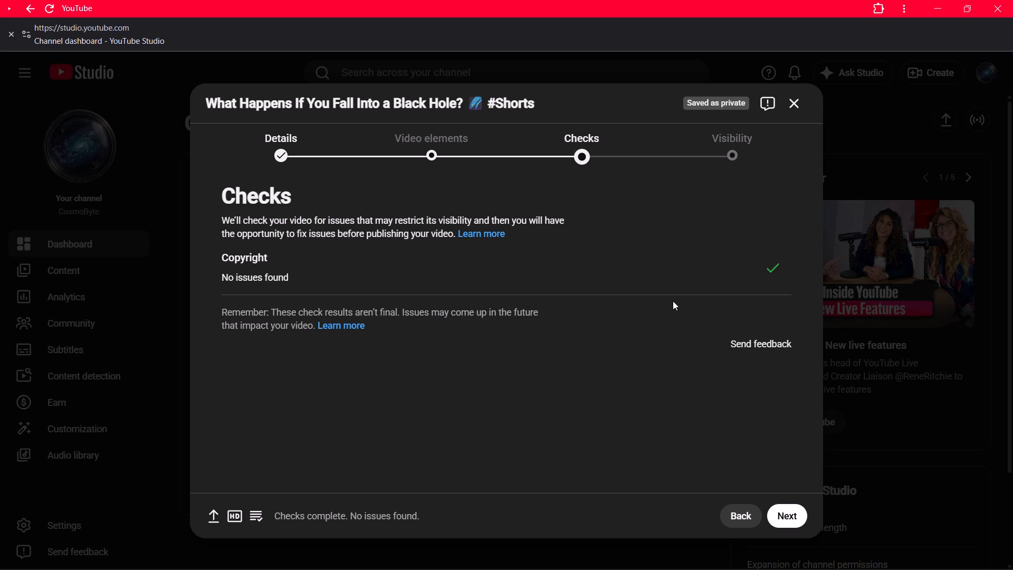
pyautogui.click(789, 514)
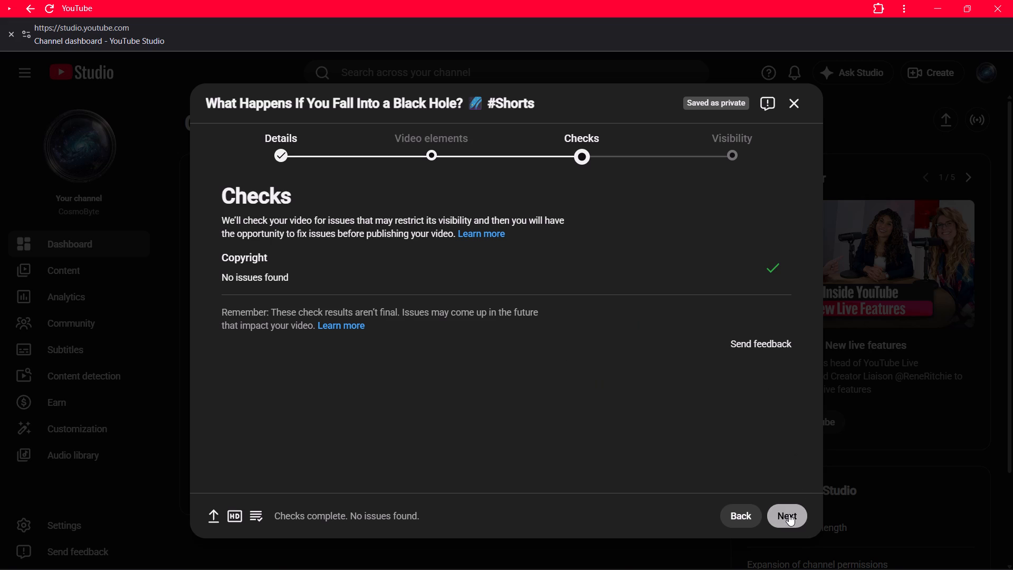
# Set the video's visibility to Public.
pyautogui.scroll(-1, 413, 302)
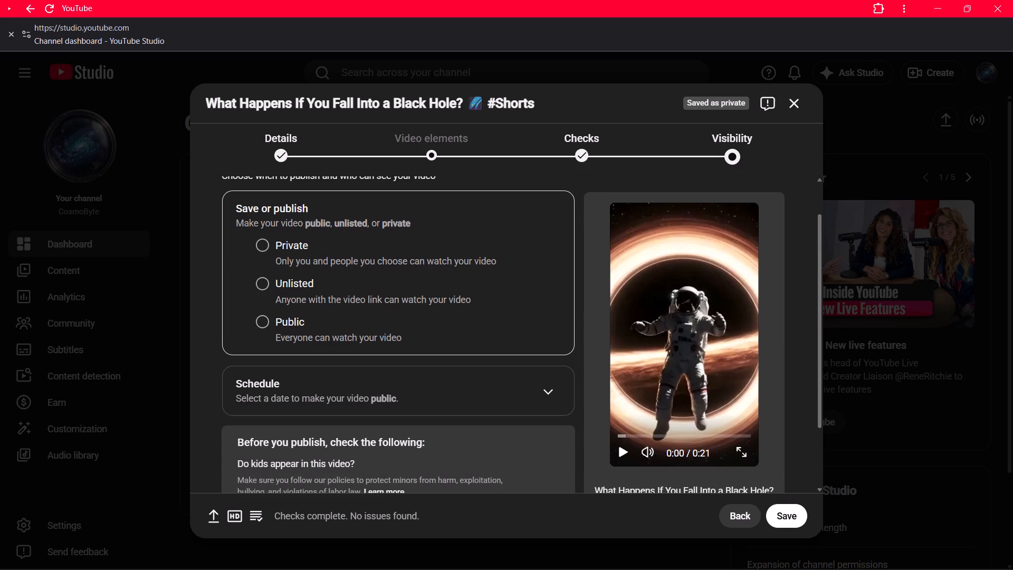
pyautogui.click(262, 313)
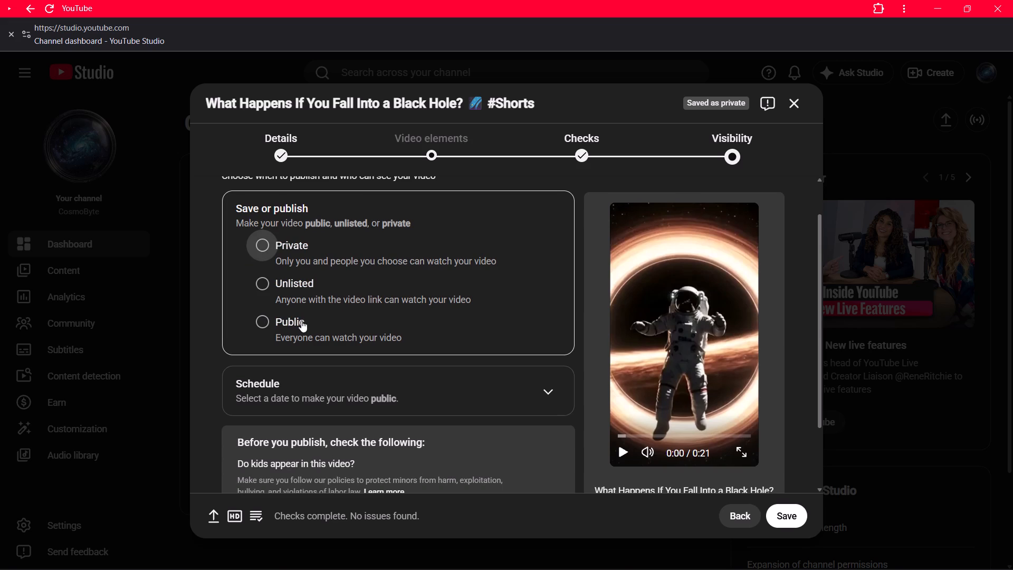
pyautogui.click(262, 321)
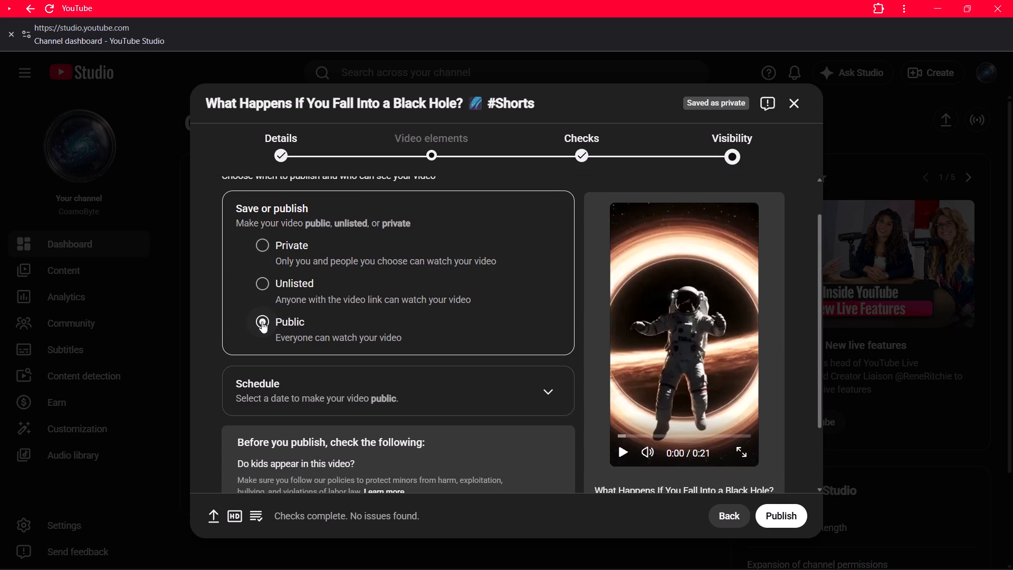
# Set the video's schedule to go public on Oct 31, 2026 at 1:15 AM.
pyautogui.scroll(-2, 453, 309)
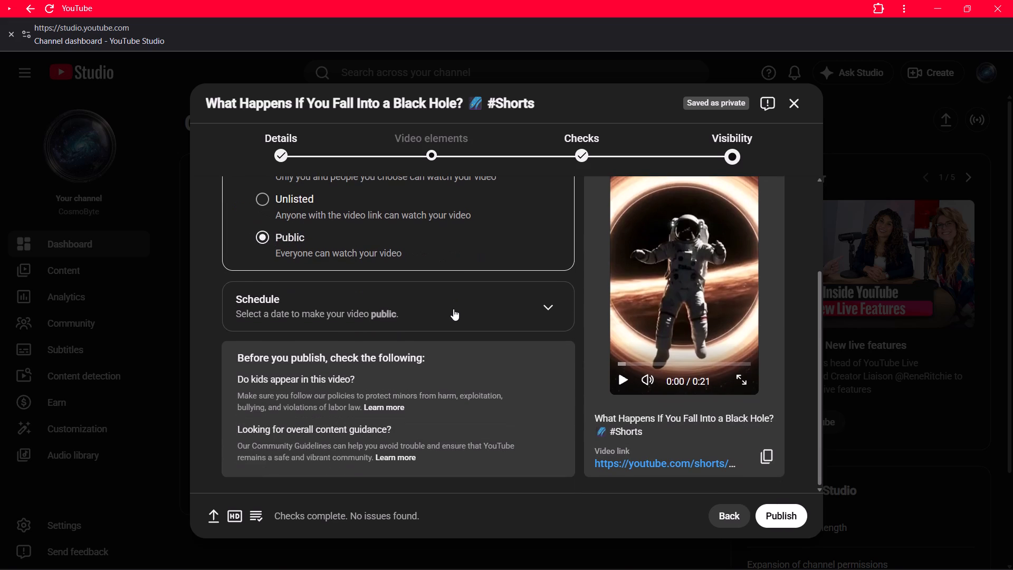
pyautogui.click(418, 314)
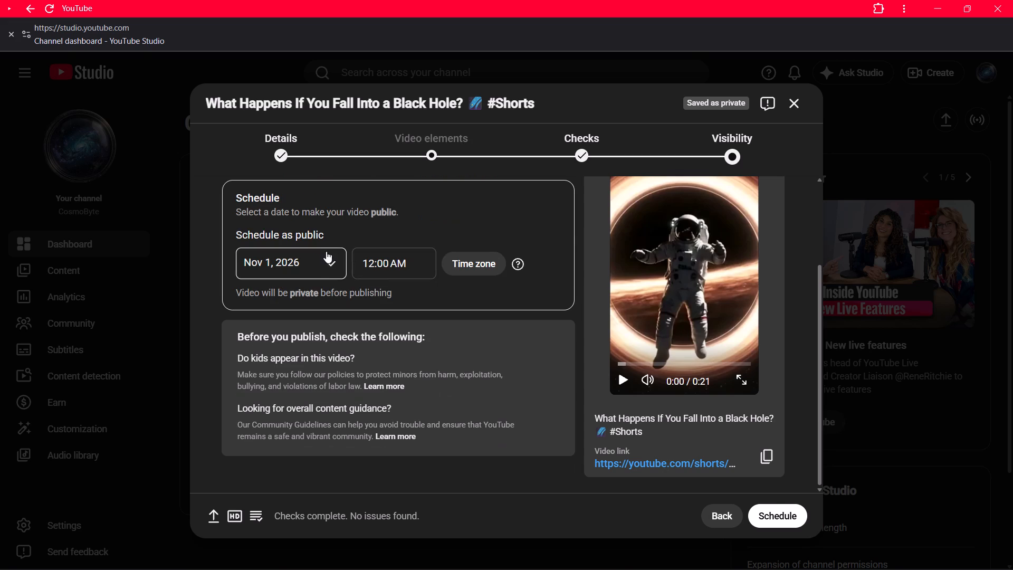
pyautogui.click(329, 257)
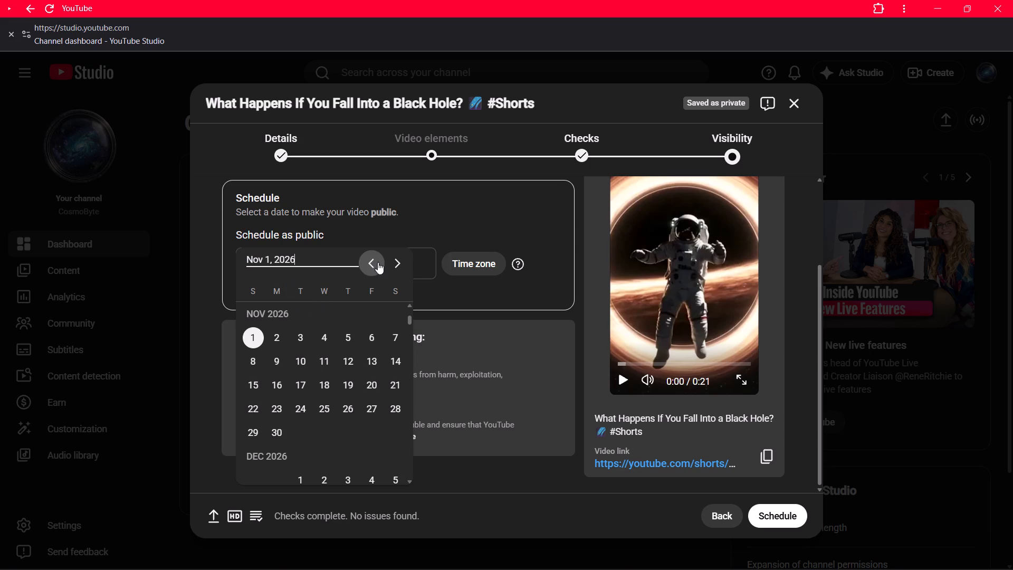
pyautogui.click(367, 270)
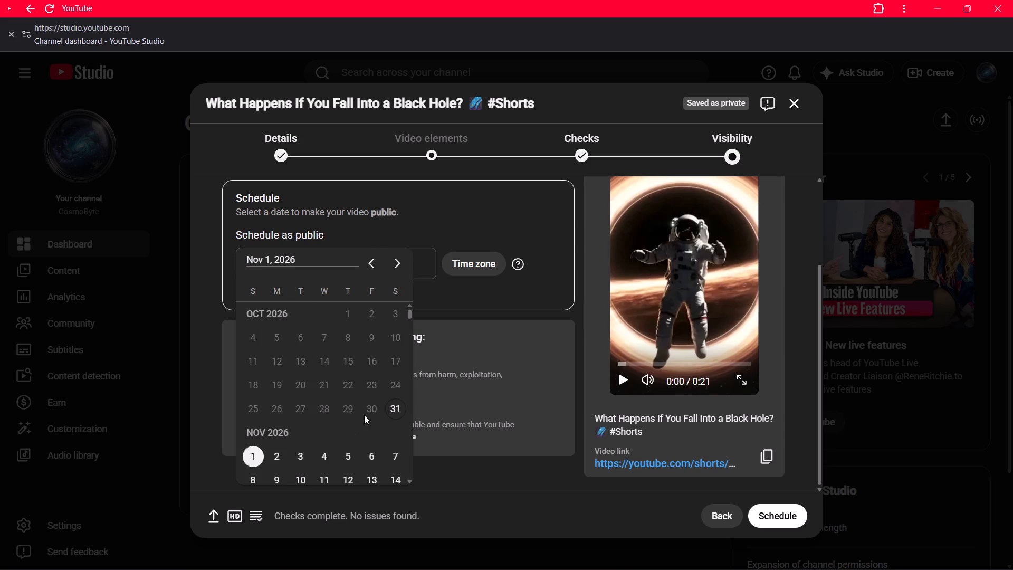
pyautogui.click(394, 406)
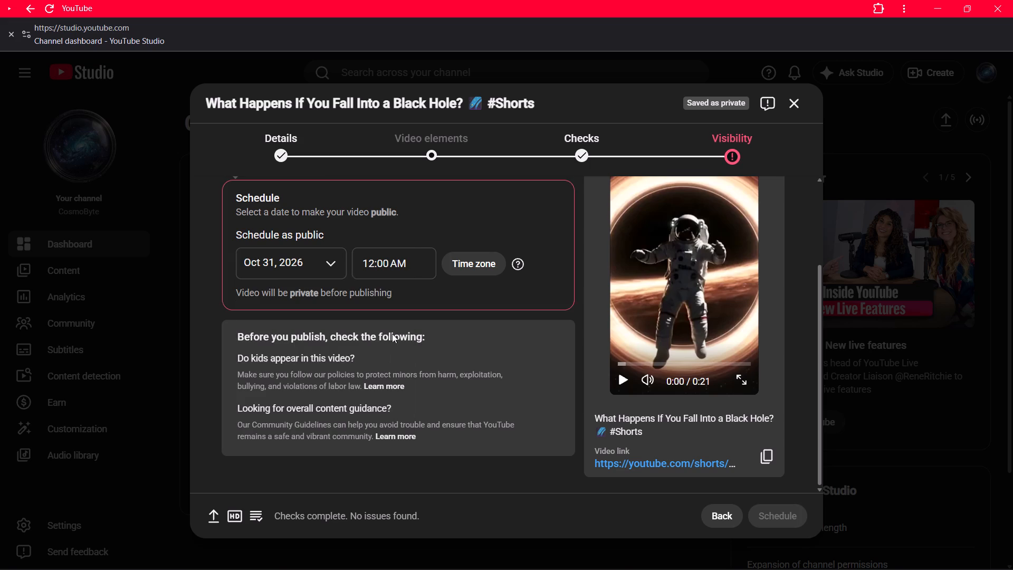
pyautogui.click(416, 273)
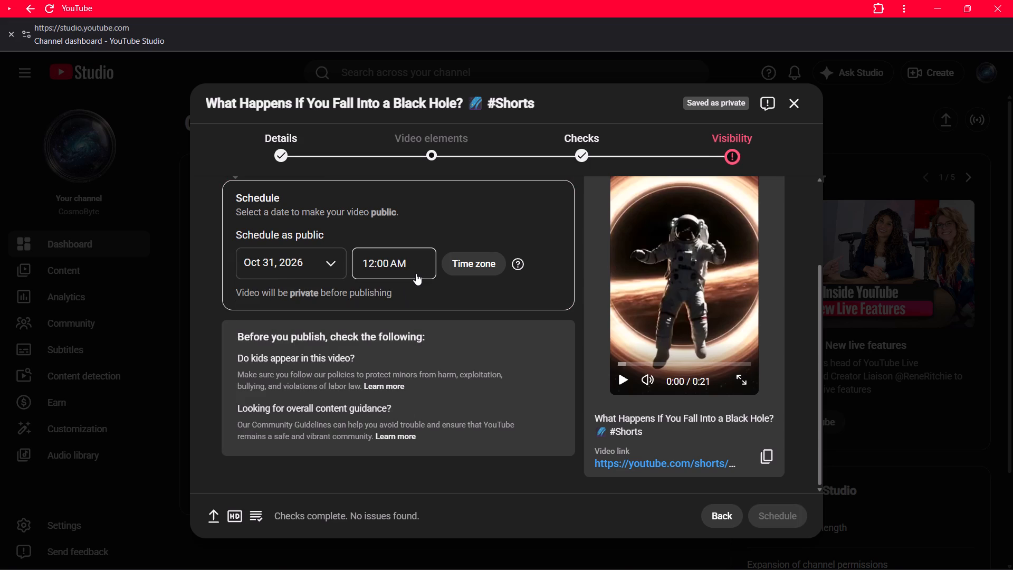
pyautogui.click(403, 261)
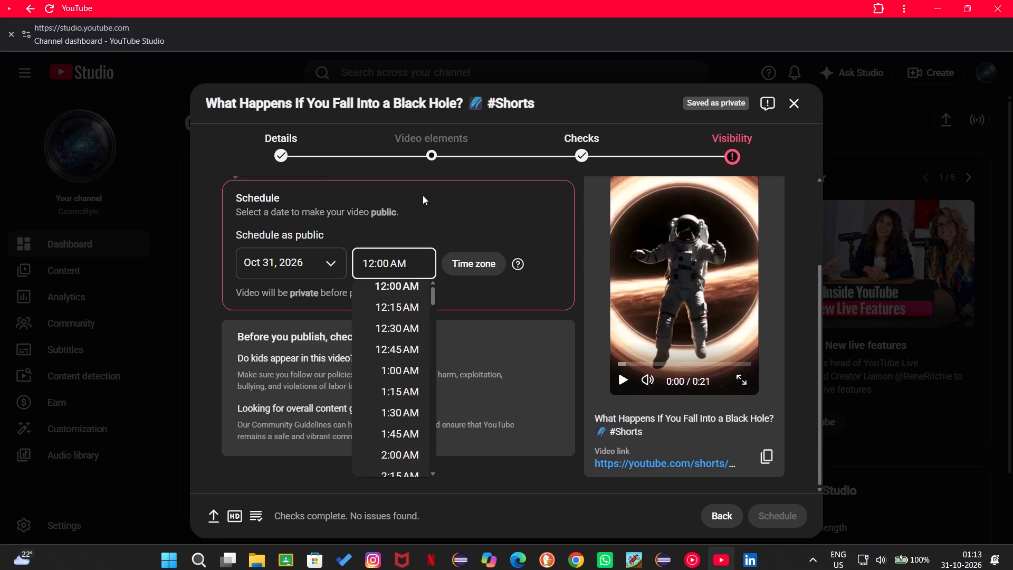
pyautogui.scroll(-1, 404, 354)
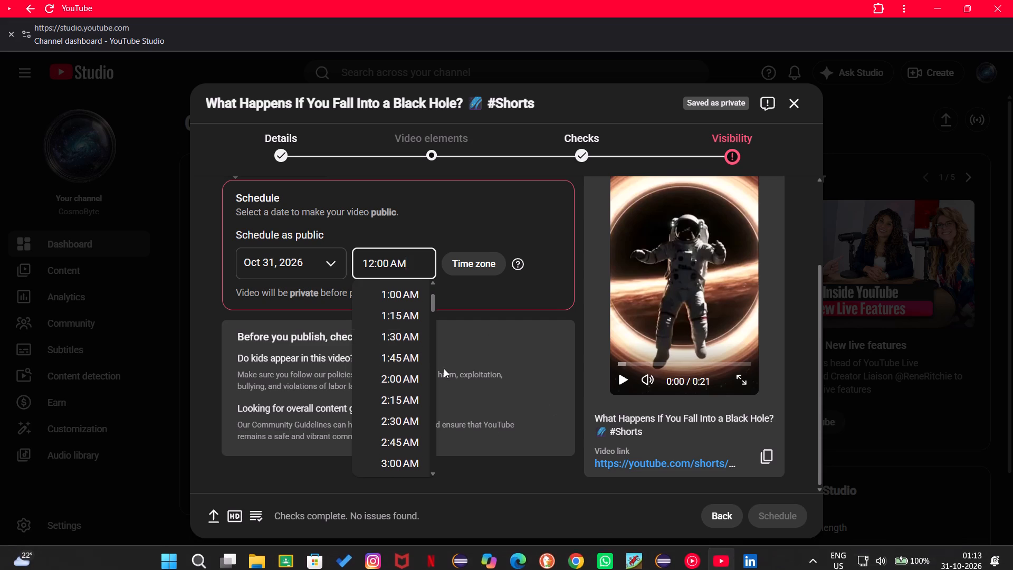
pyautogui.click(389, 318)
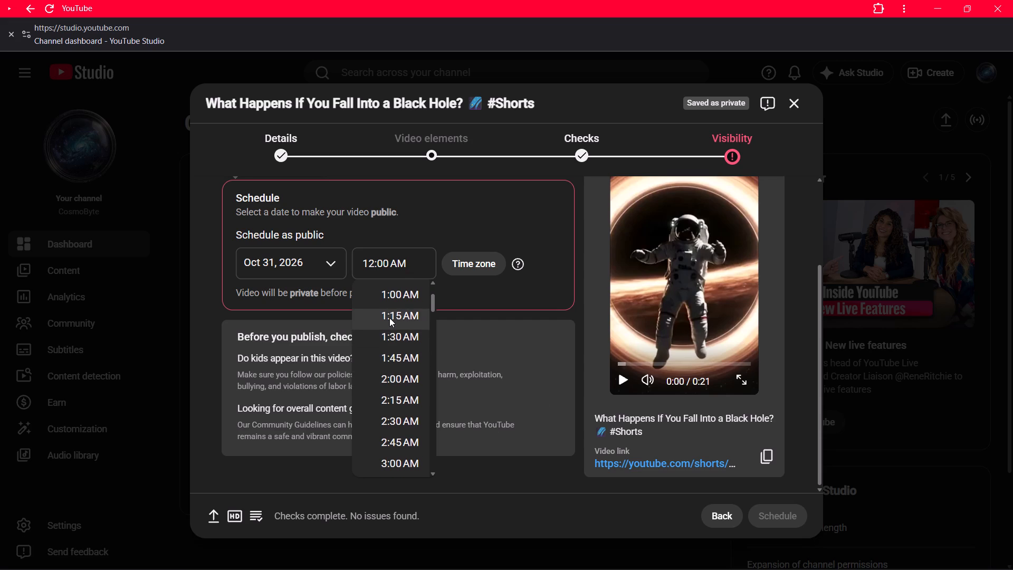
# Review the visibility settings, schedule the video, and dismiss the scheduling confirmation.
pyautogui.scroll(-2, 468, 354)
pyautogui.scroll(2, 437, 372)
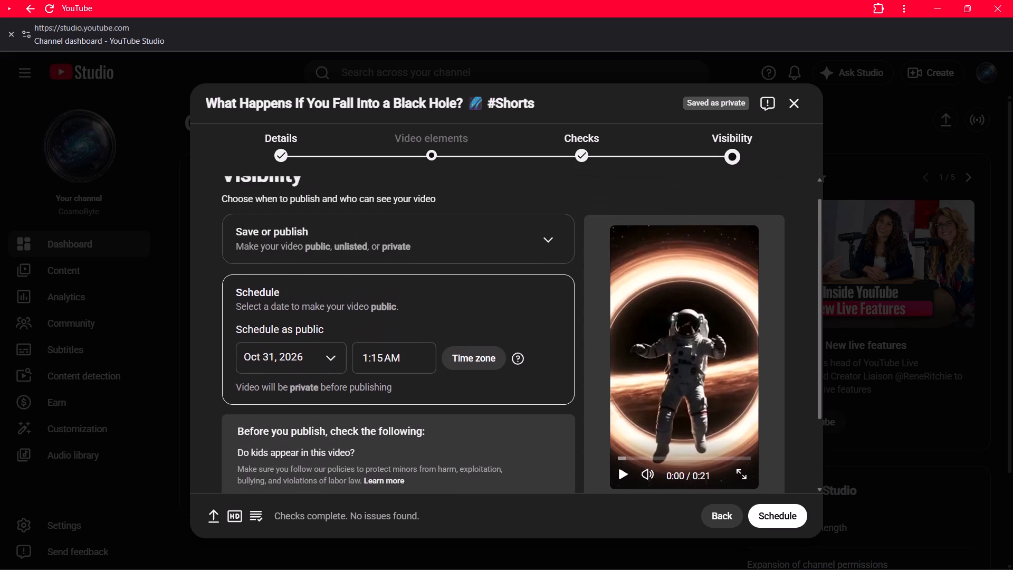
pyautogui.scroll(3, 437, 372)
pyautogui.scroll(-3, 437, 372)
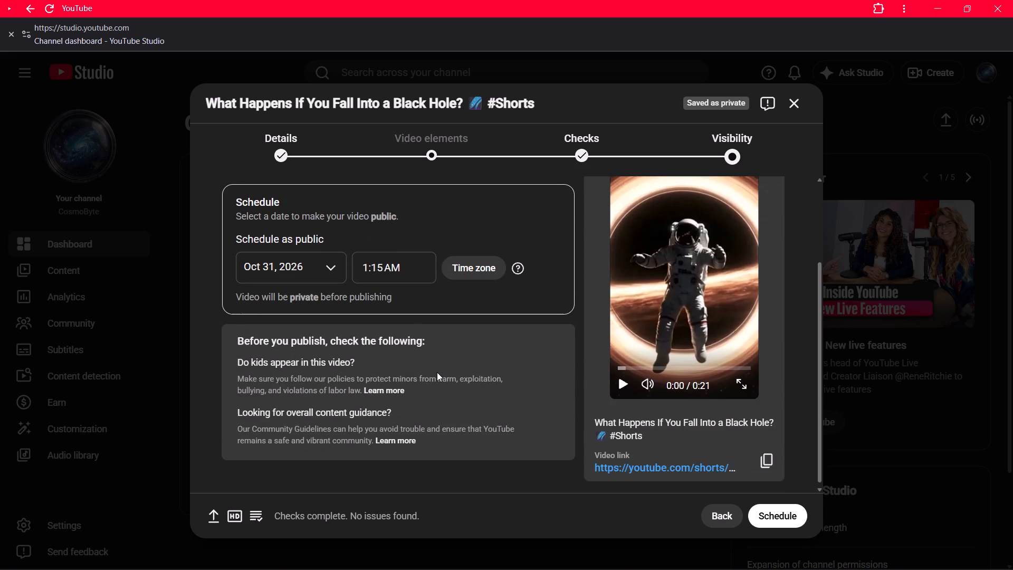
pyautogui.click(775, 514)
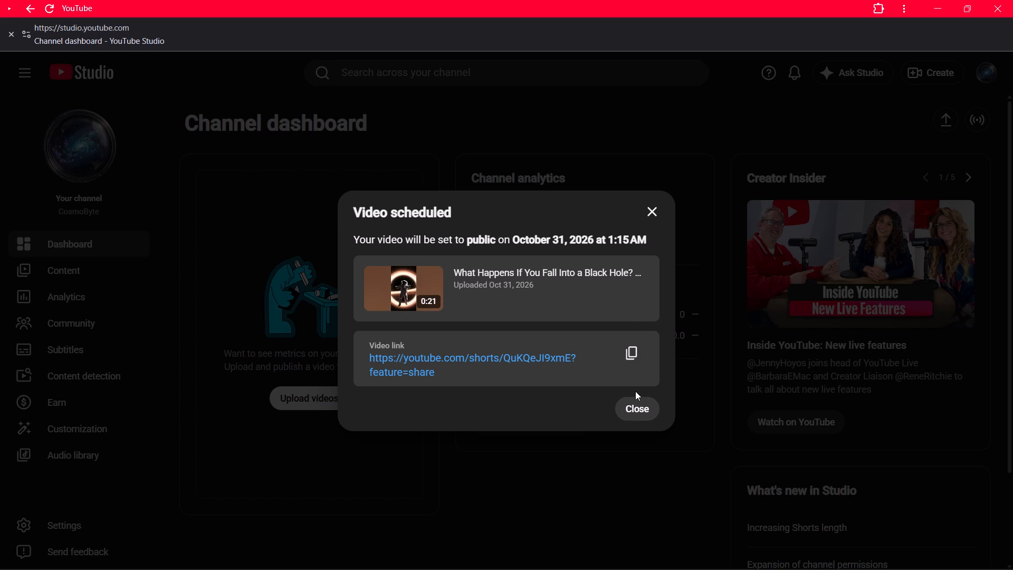
pyautogui.click(635, 408)
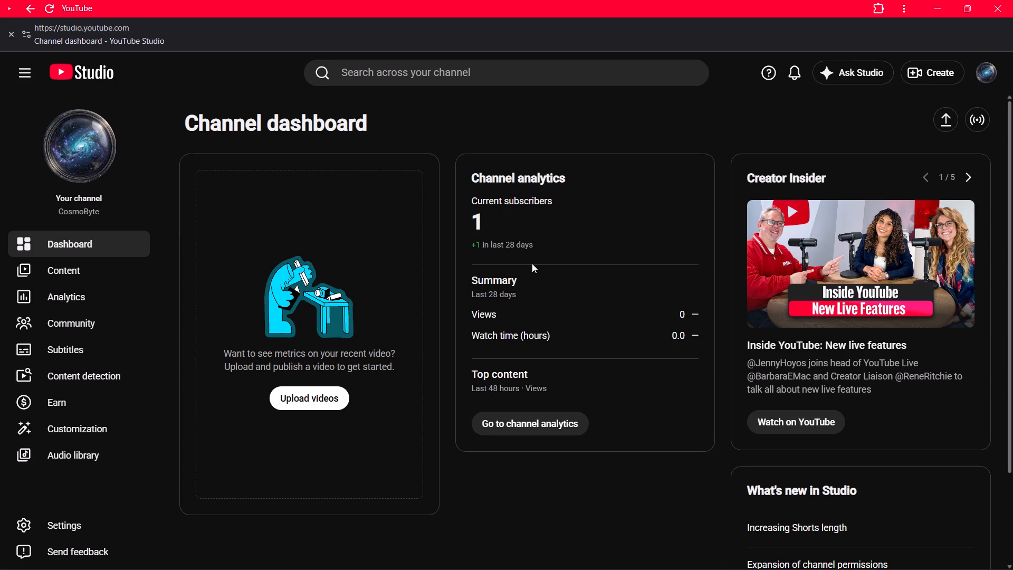
# Look over the channel dashboard and check the black hole Short's entry in the channel's Shorts content.
pyautogui.scroll(-1, 565, 368)
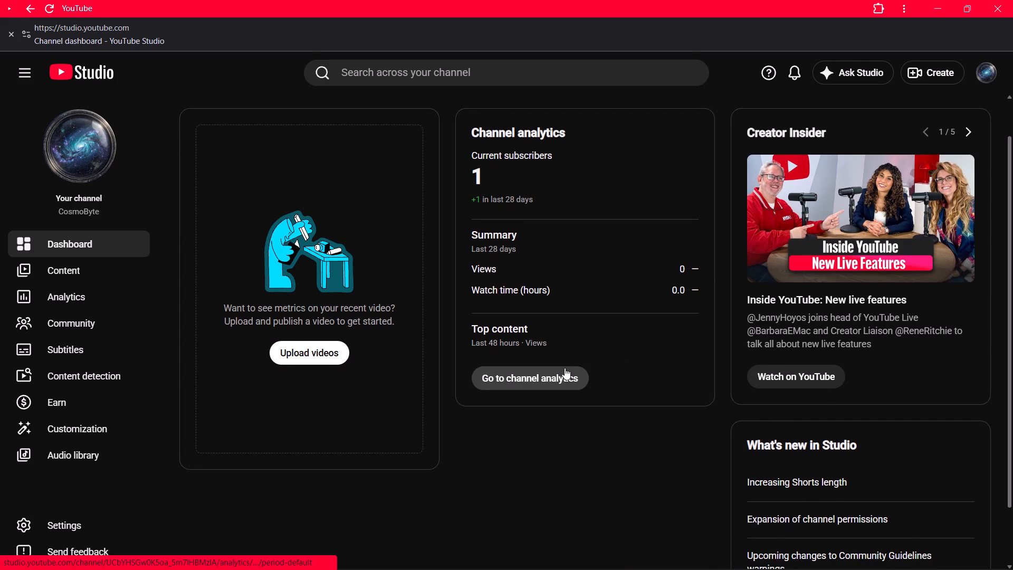
pyautogui.scroll(-1, 565, 368)
pyautogui.scroll(-1, 617, 400)
pyautogui.scroll(2, 585, 400)
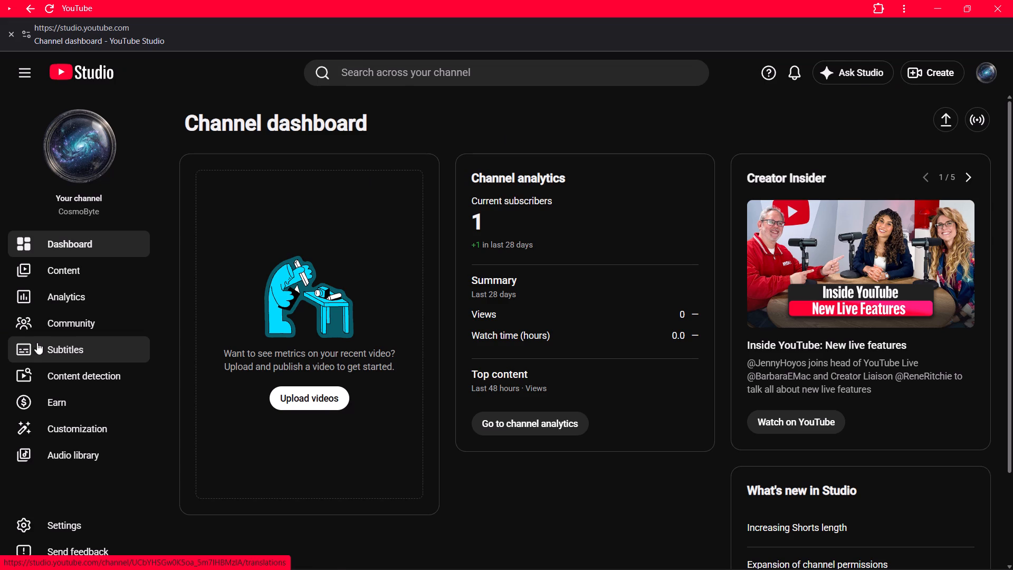
pyautogui.click(64, 279)
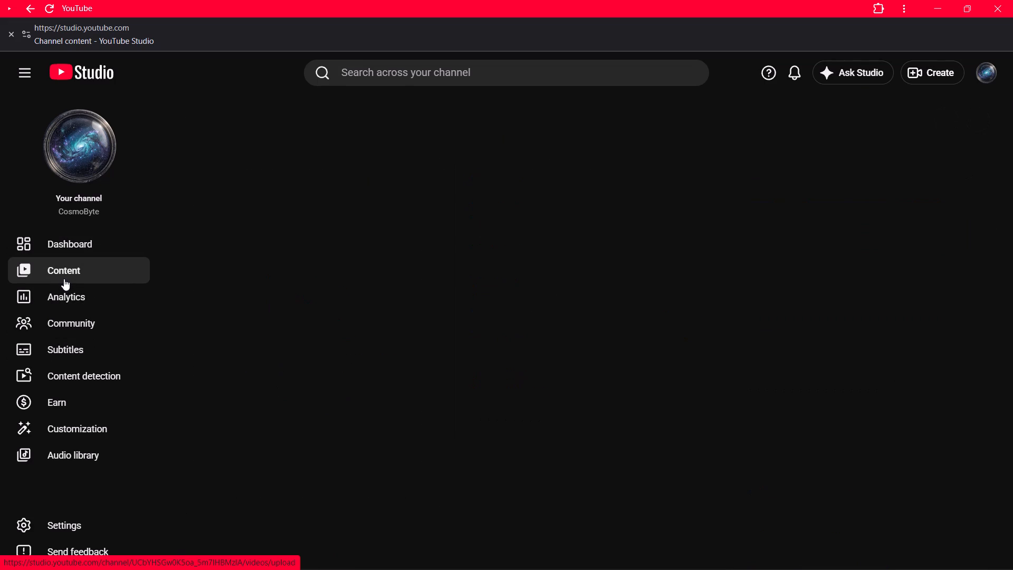
pyautogui.scroll(-1, 340, 314)
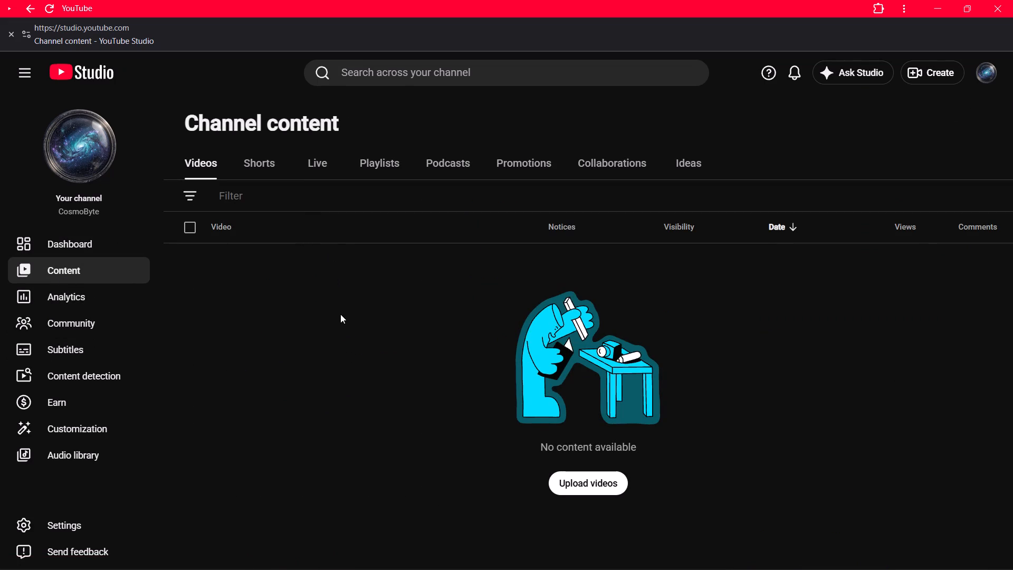
pyautogui.scroll(1, 472, 284)
pyautogui.click(271, 161)
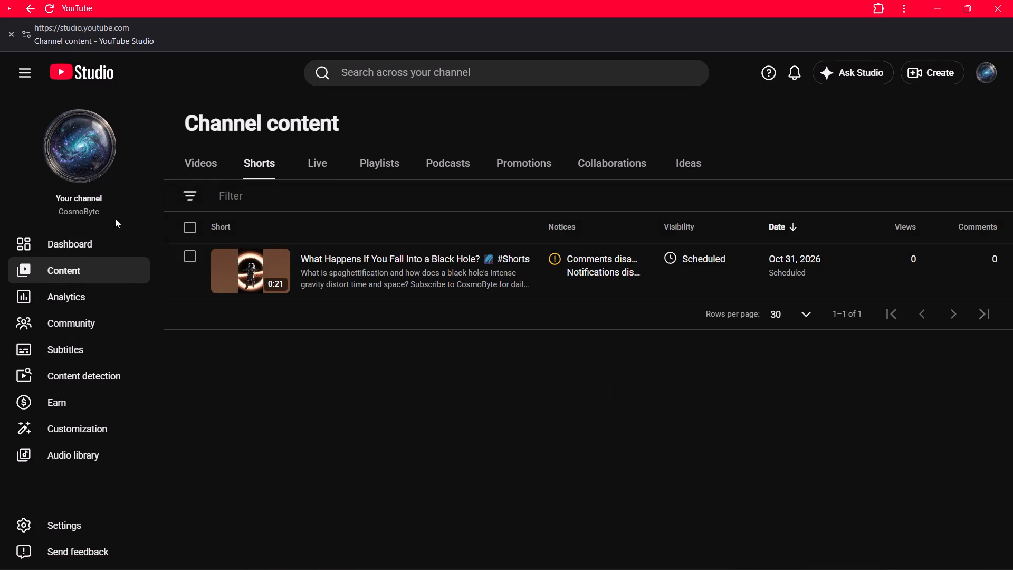
pyautogui.click(92, 237)
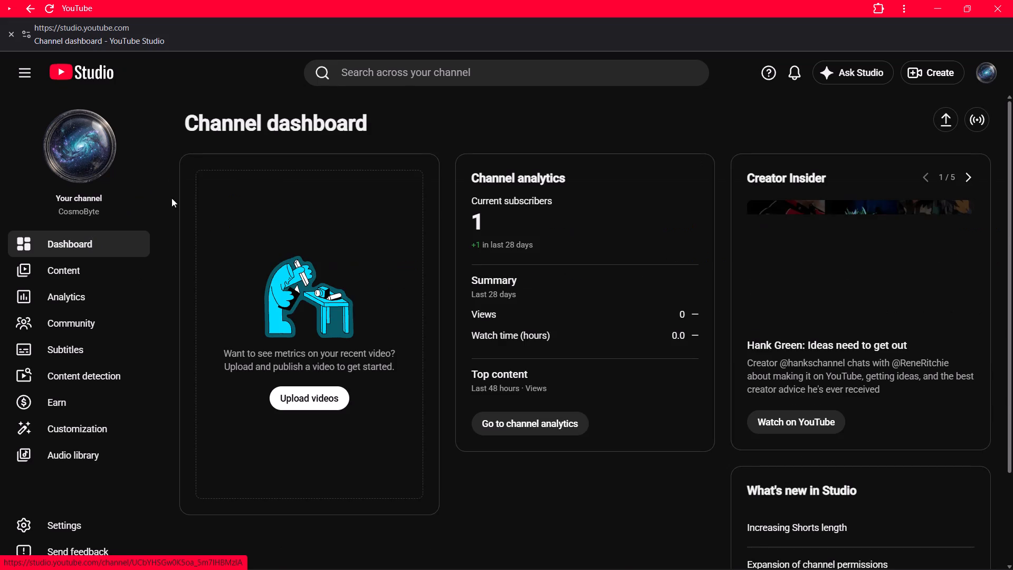
pyautogui.click(100, 263)
pyautogui.click(262, 165)
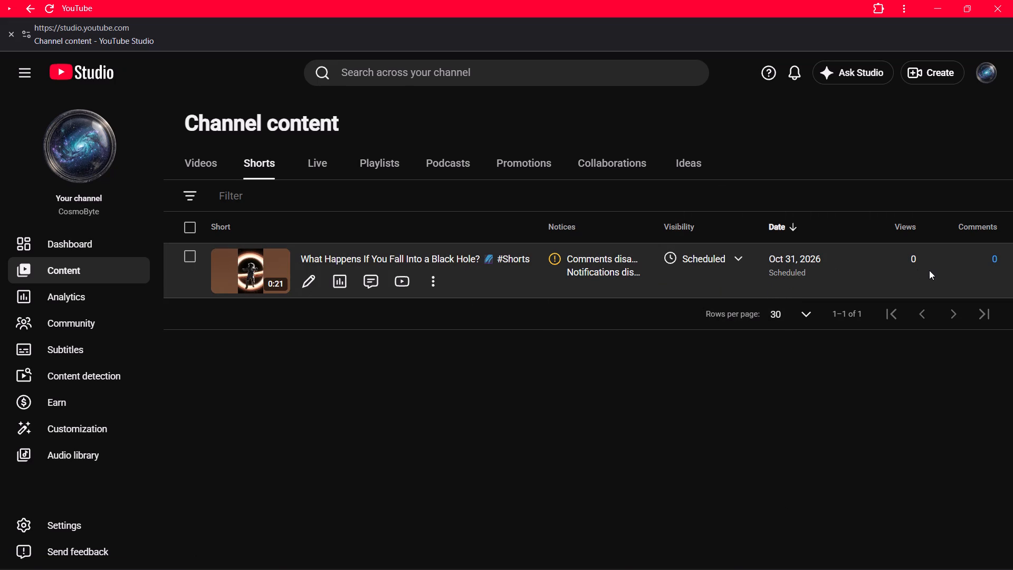
pyautogui.scroll(-1, 855, 289)
# Return to the channel dashboard and examine its recent-video and channel analytics sections.
pyautogui.click(99, 243)
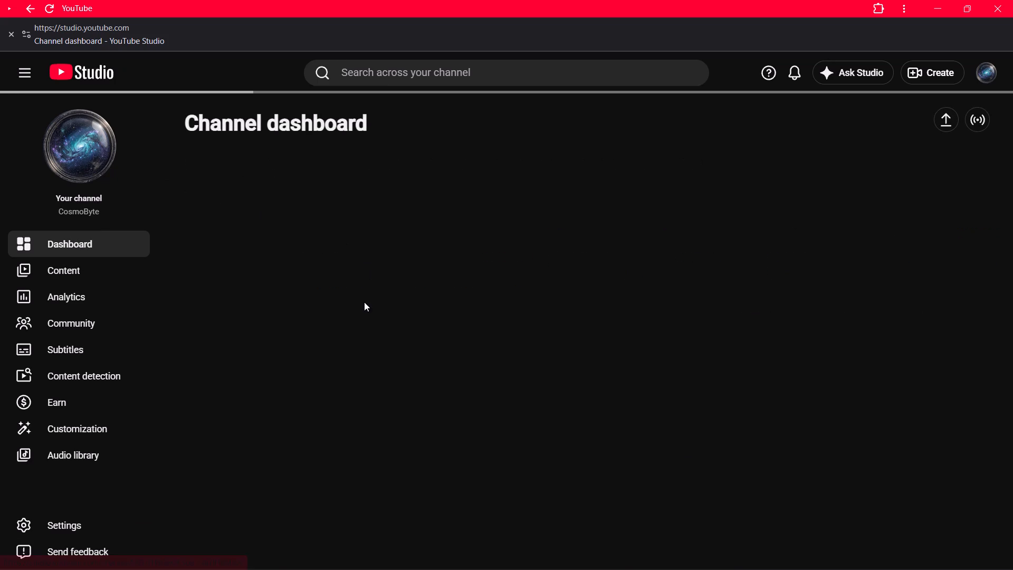
pyautogui.scroll(-1, 542, 383)
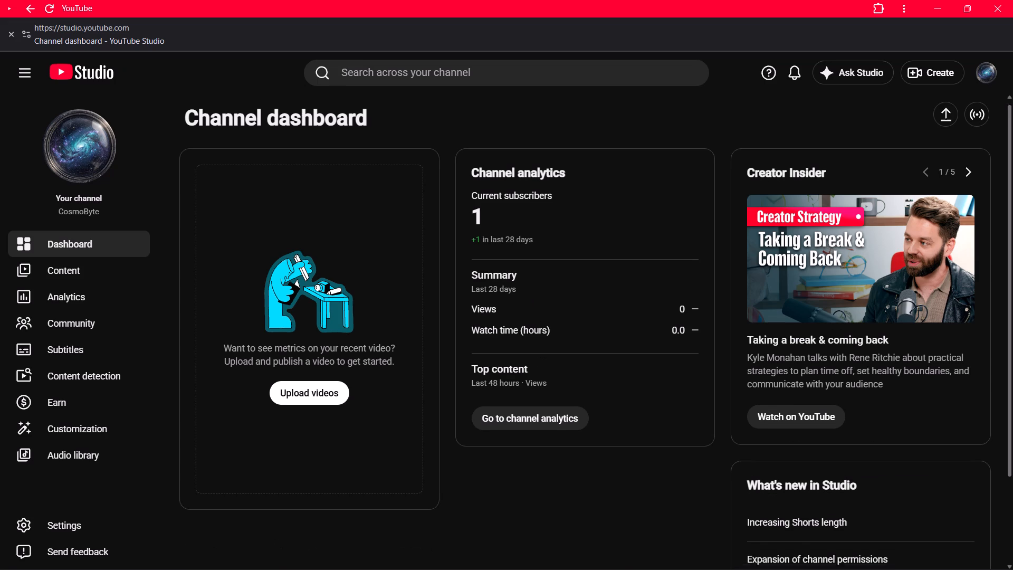
pyautogui.scroll(-1, 542, 383)
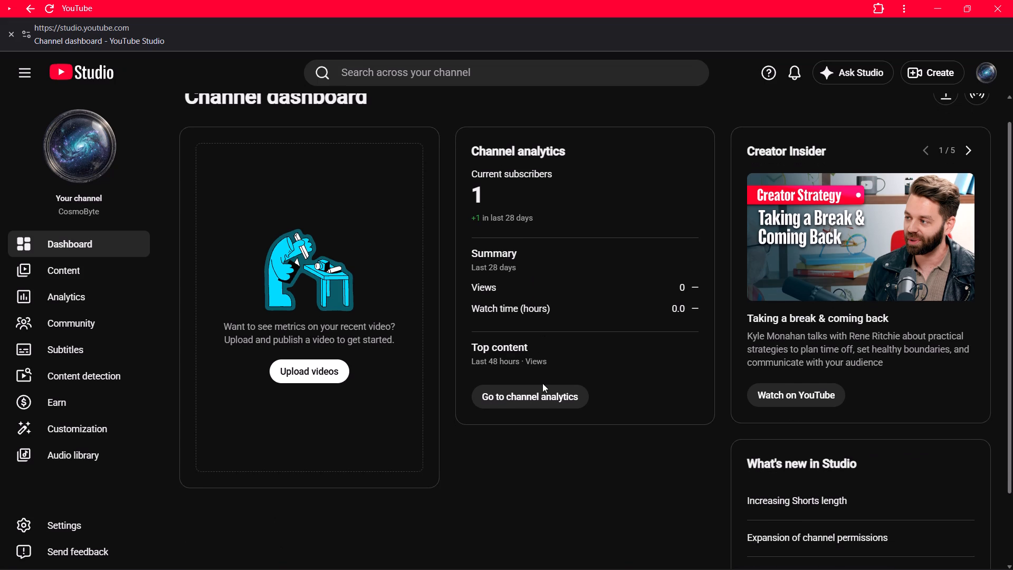
pyautogui.scroll(-4, 542, 383)
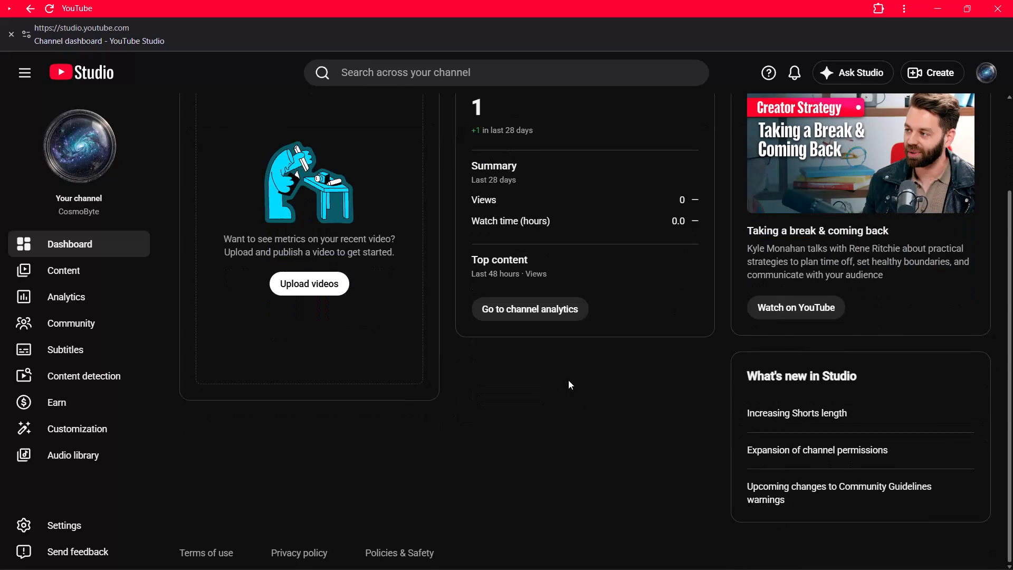
pyautogui.scroll(2, 568, 380)
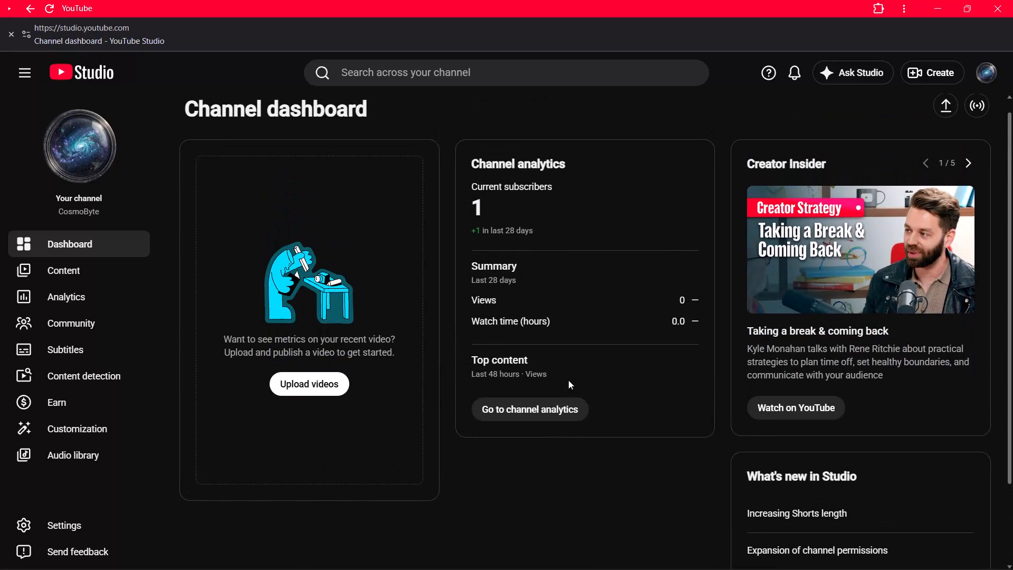
pyautogui.scroll(1, 568, 380)
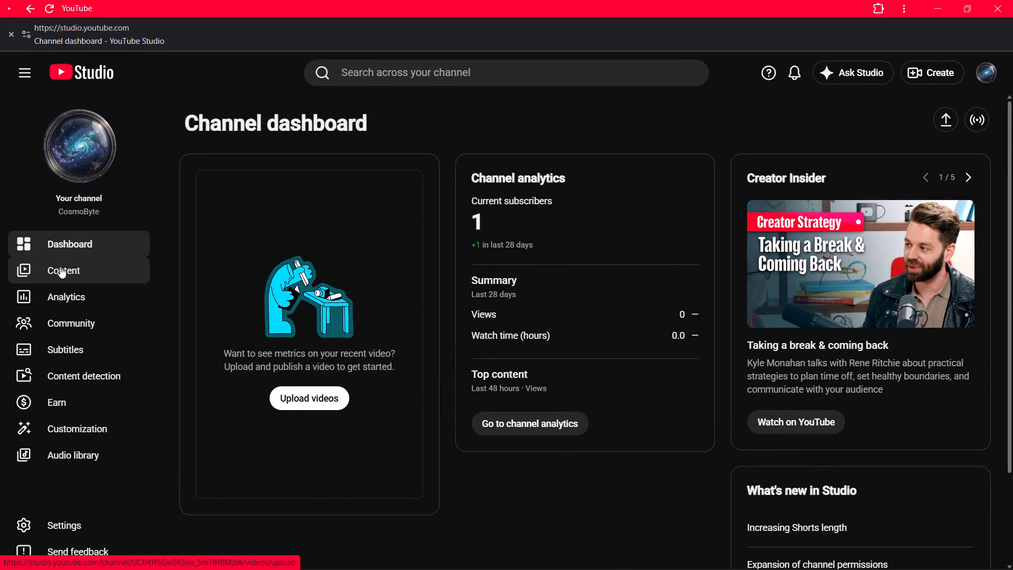
# Open the black hole Short on YouTube from the channel's Shorts content, watch it, and close its window.
pyautogui.click(60, 267)
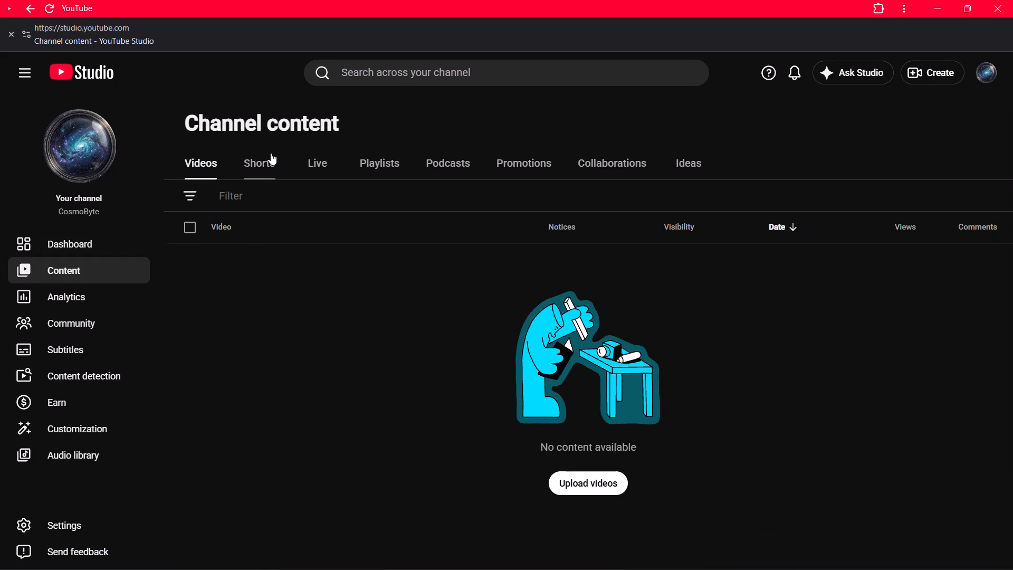
pyautogui.click(269, 156)
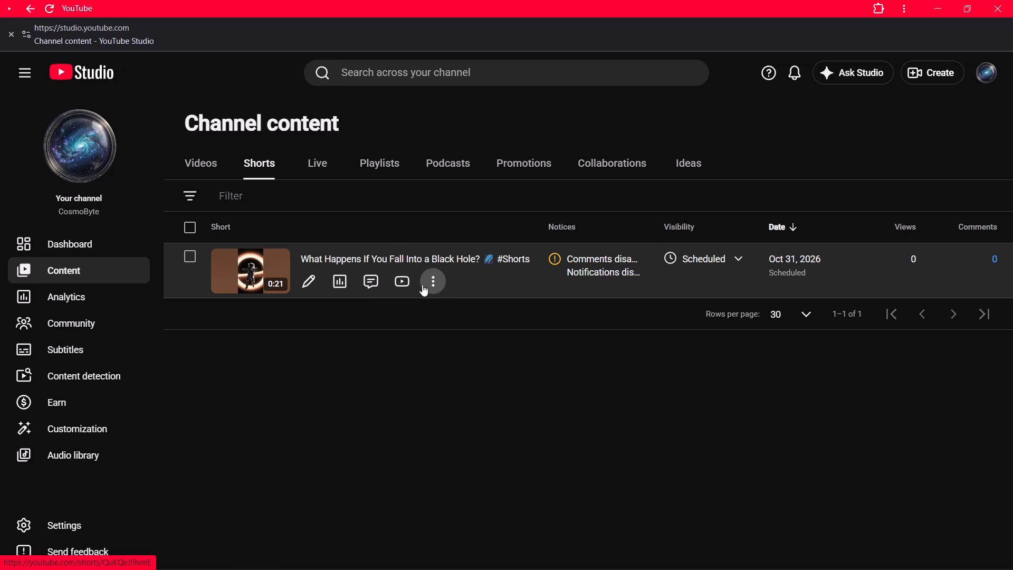
pyautogui.click(395, 282)
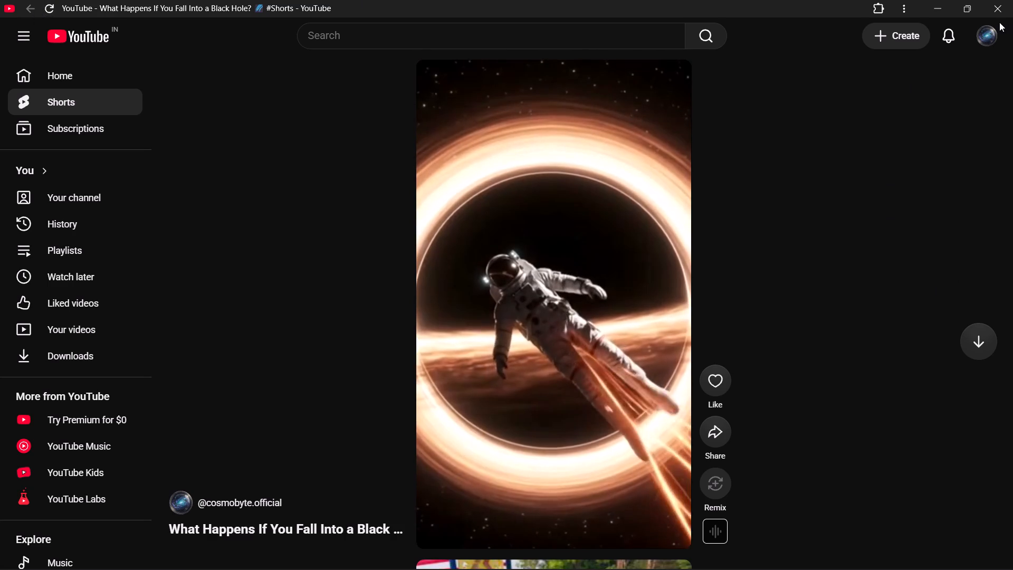
pyautogui.click(999, 12)
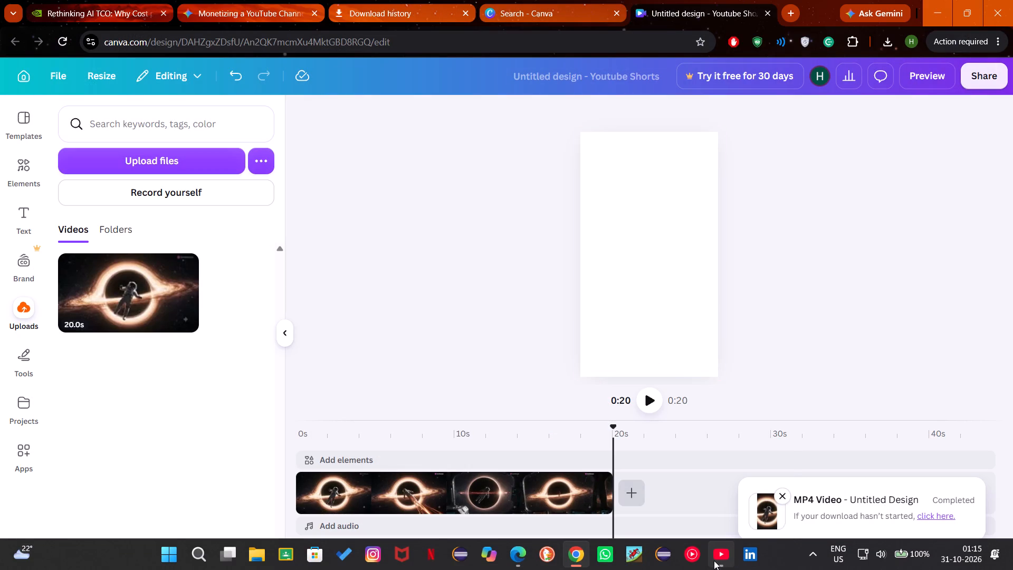
# Switch back to YouTube Studio and check the channel dashboard for the latest Short's performance.
pyautogui.click(705, 509)
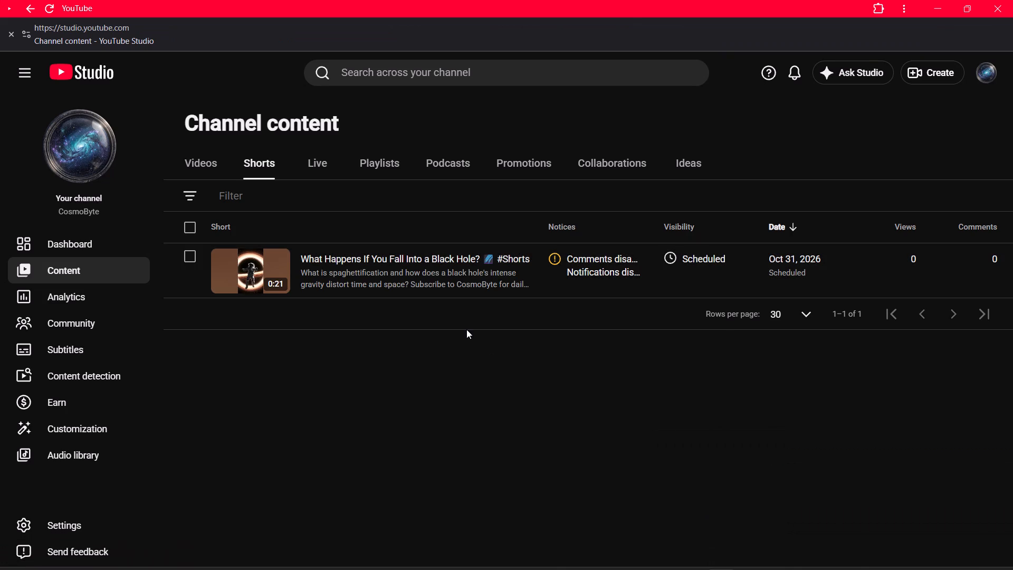
pyautogui.scroll(1, 466, 329)
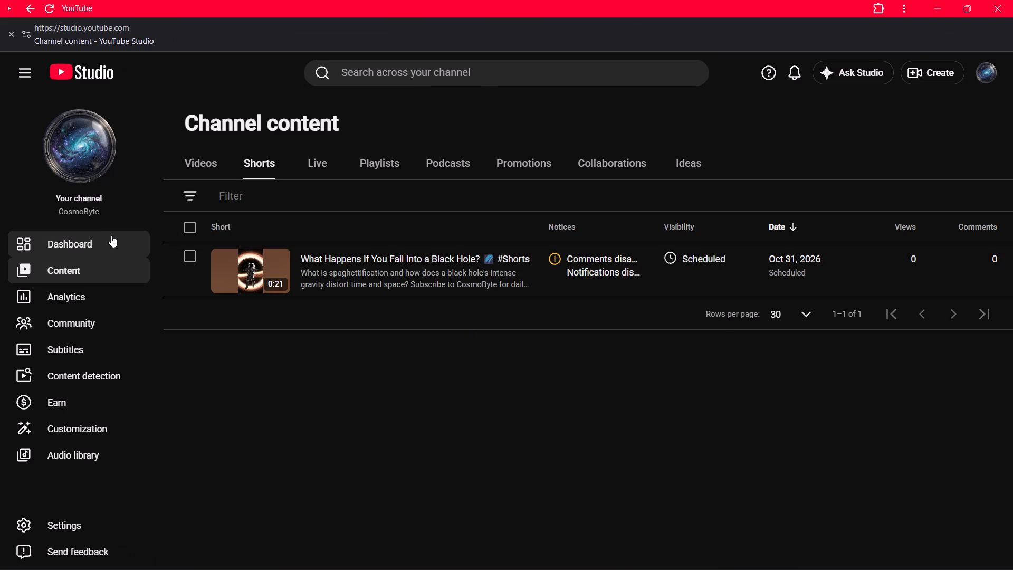
pyautogui.click(113, 236)
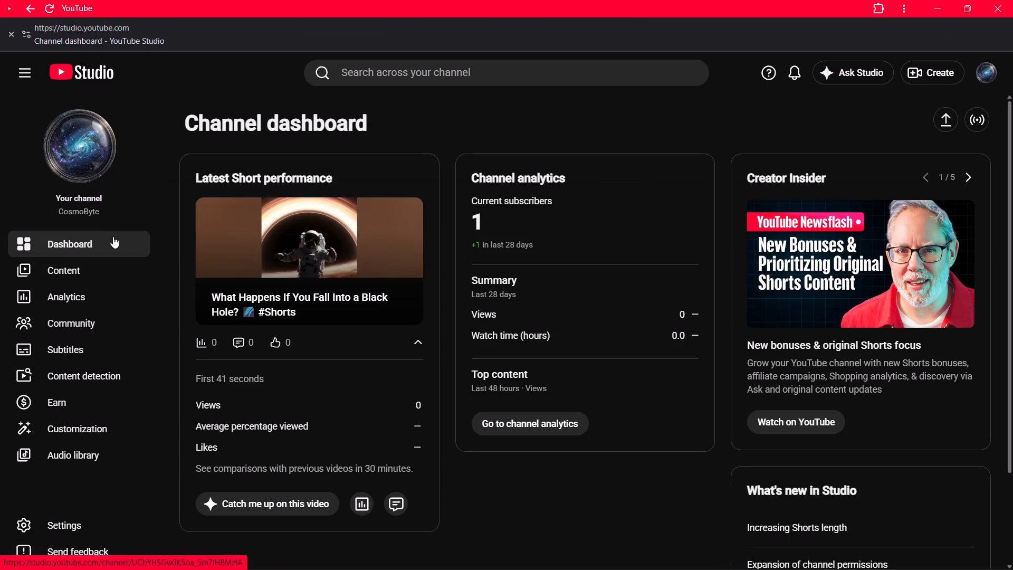
# Have Ask Studio catch up on the black hole Short's performance, and read its reply alongside the channel dashboard.
pyautogui.scroll(-1, 307, 345)
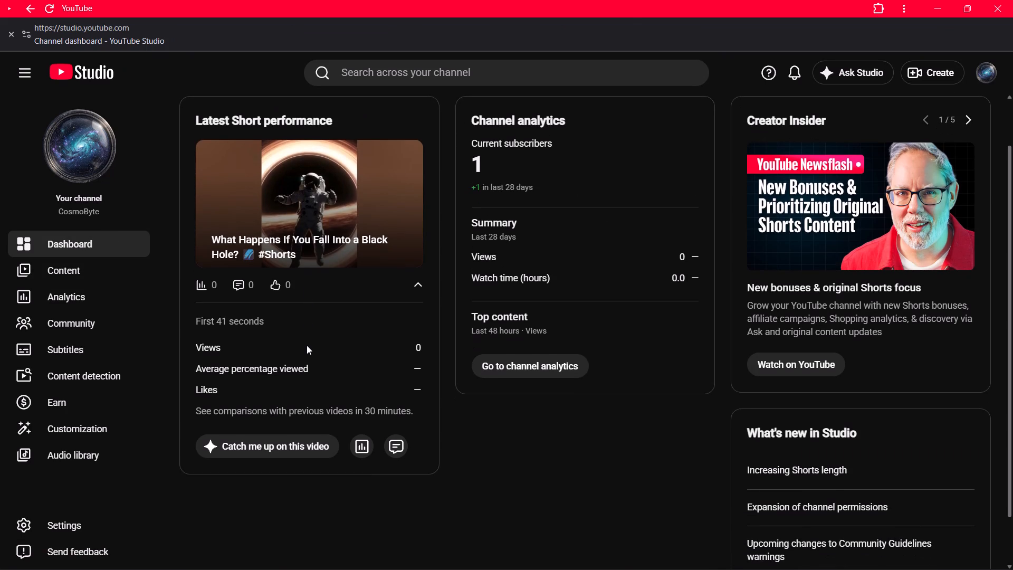
pyautogui.scroll(1, 336, 361)
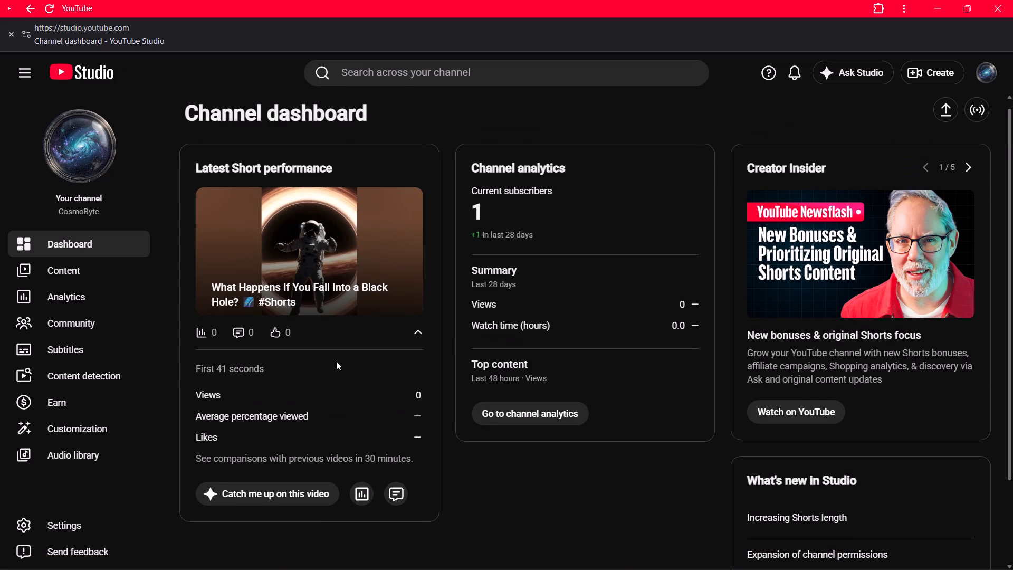
pyautogui.scroll(1, 336, 361)
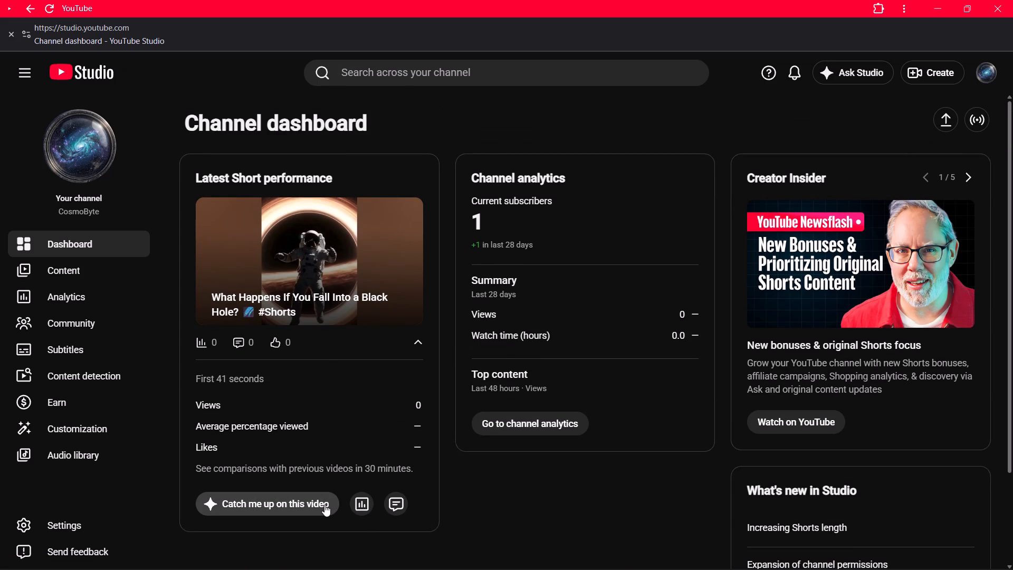
pyautogui.click(324, 505)
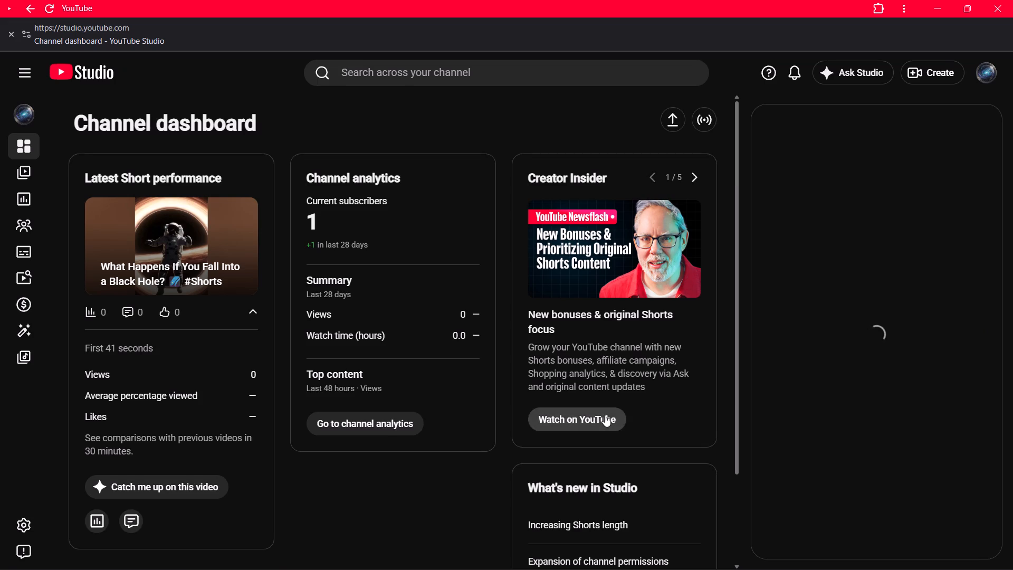
pyautogui.scroll(-2, 605, 415)
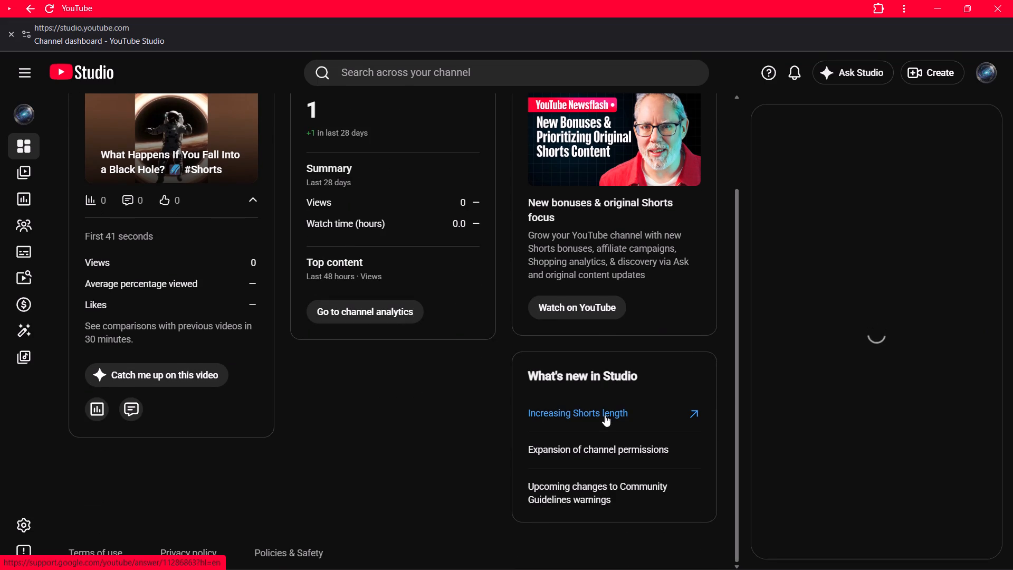
pyautogui.scroll(2, 525, 382)
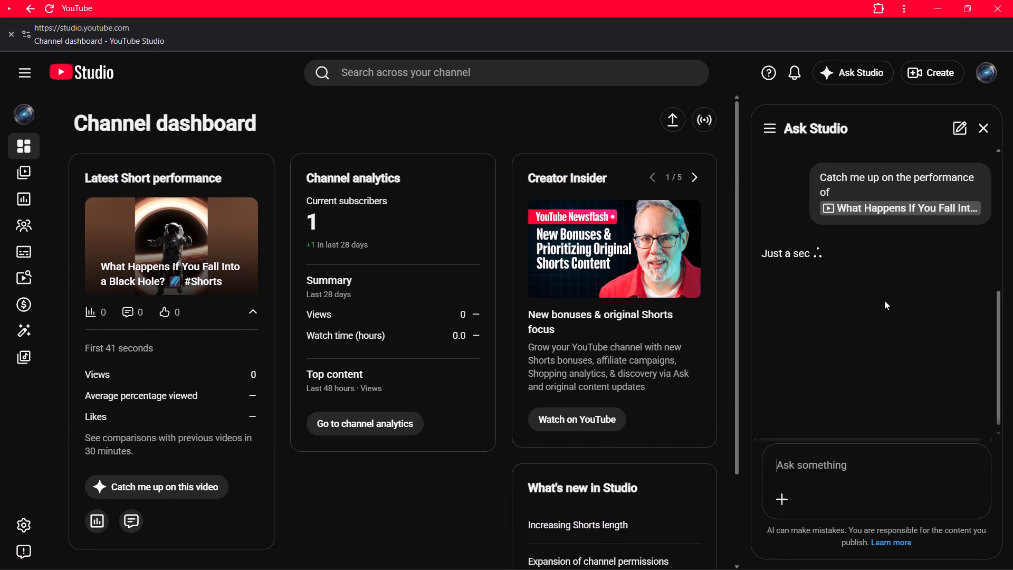
pyautogui.scroll(-2, 884, 300)
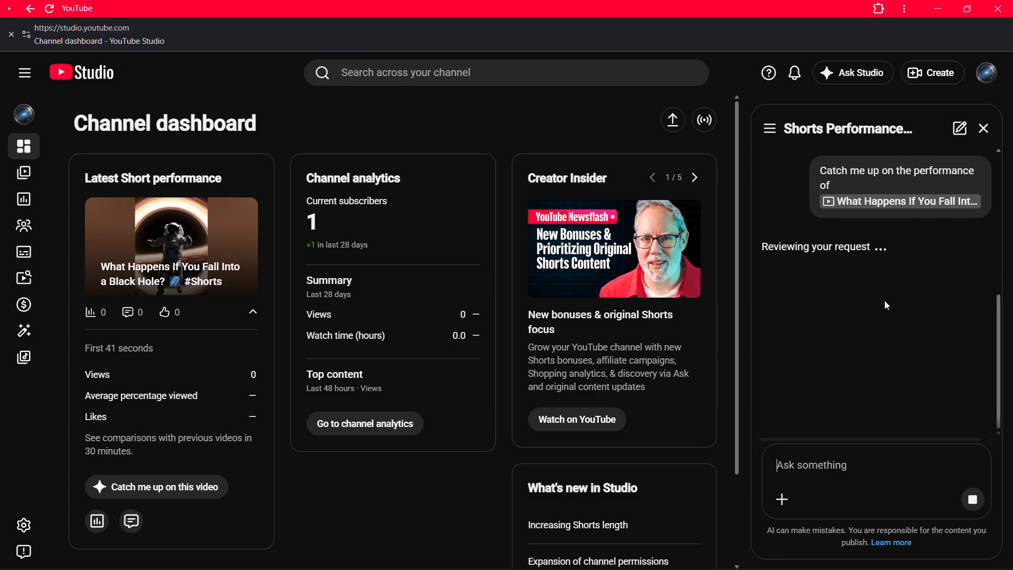
pyautogui.scroll(-1, 884, 300)
pyautogui.scroll(1, 558, 349)
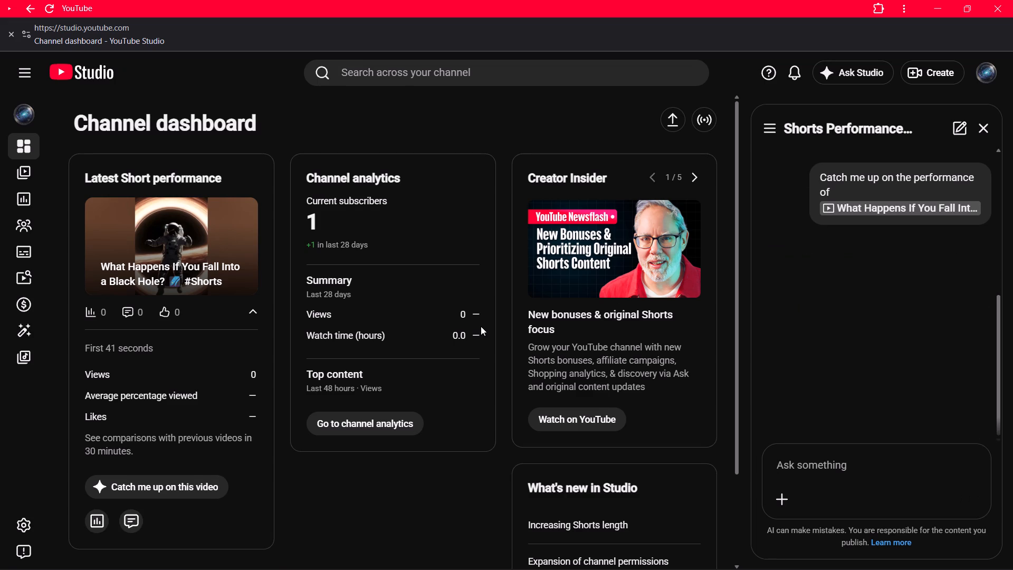
pyautogui.scroll(-1, 896, 426)
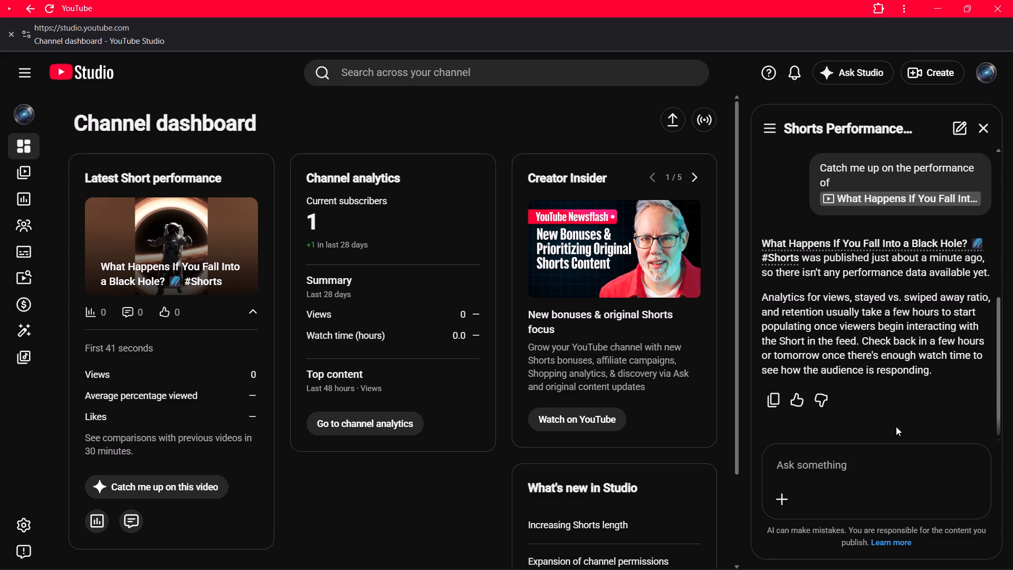
pyautogui.scroll(-1, 896, 426)
pyautogui.scroll(-2, 402, 365)
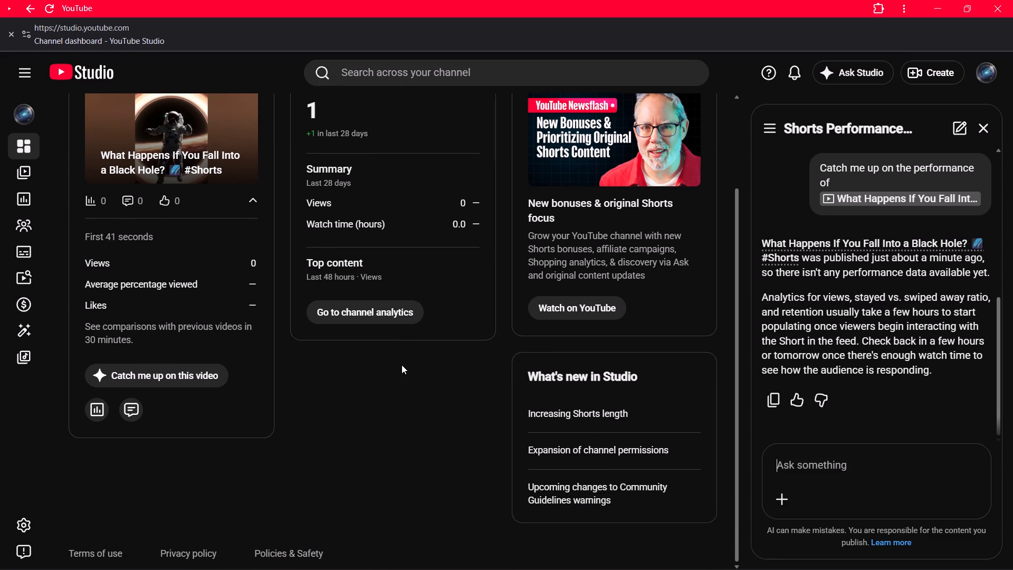
pyautogui.scroll(4, 402, 365)
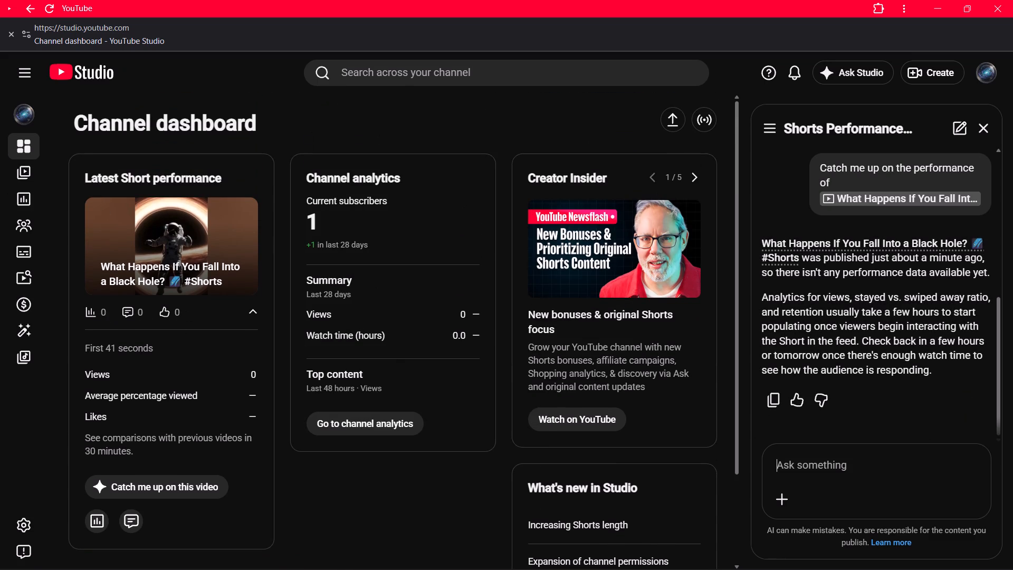
# Close the YouTube Studio window and the browser window containing the Canva design.
pyautogui.click(1012, 0)
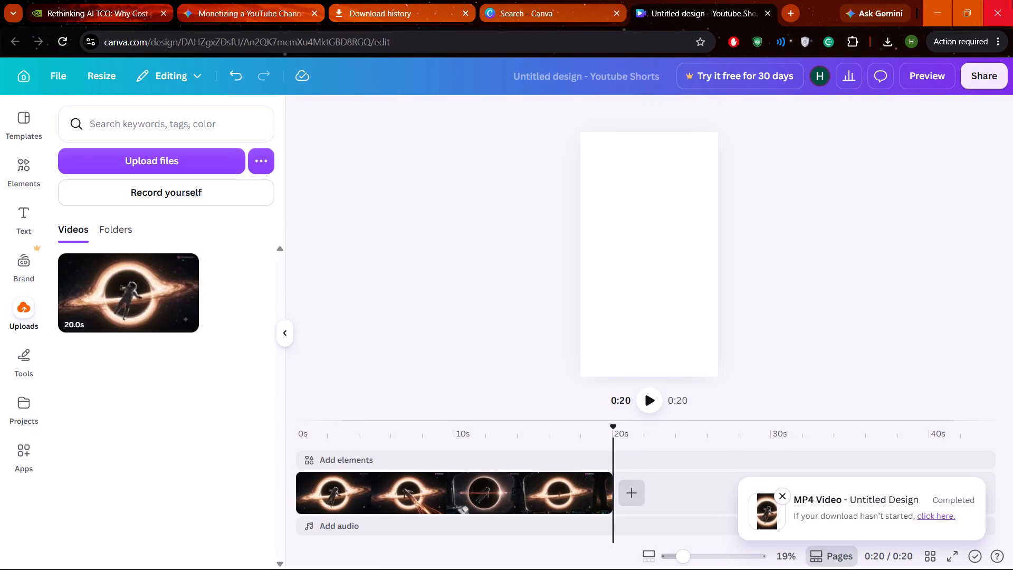
pyautogui.click(1012, 0)
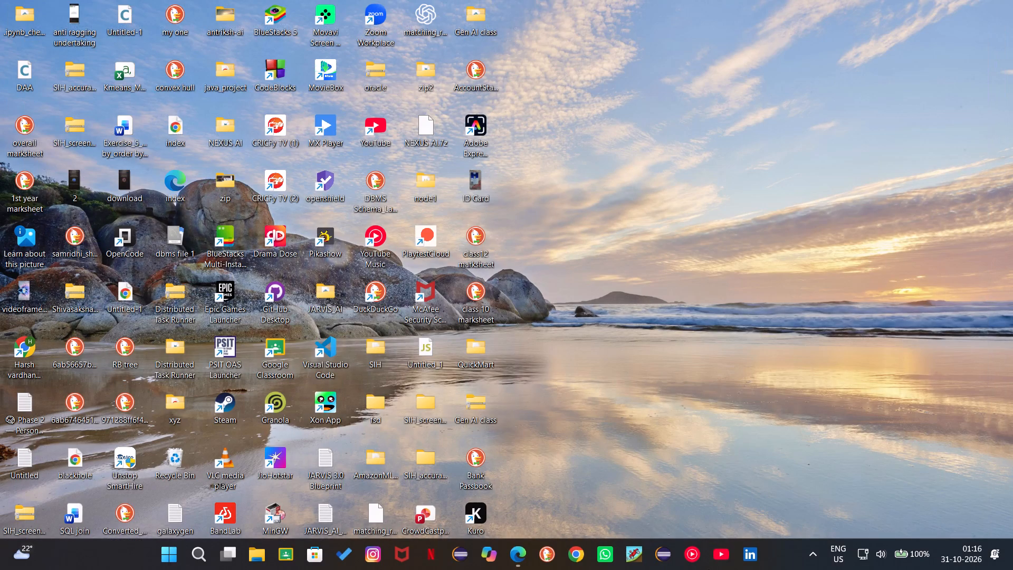
# Launch YouTube, find the black hole Short on the CosmoByte channel page, and open its options.
pyautogui.click(722, 560)
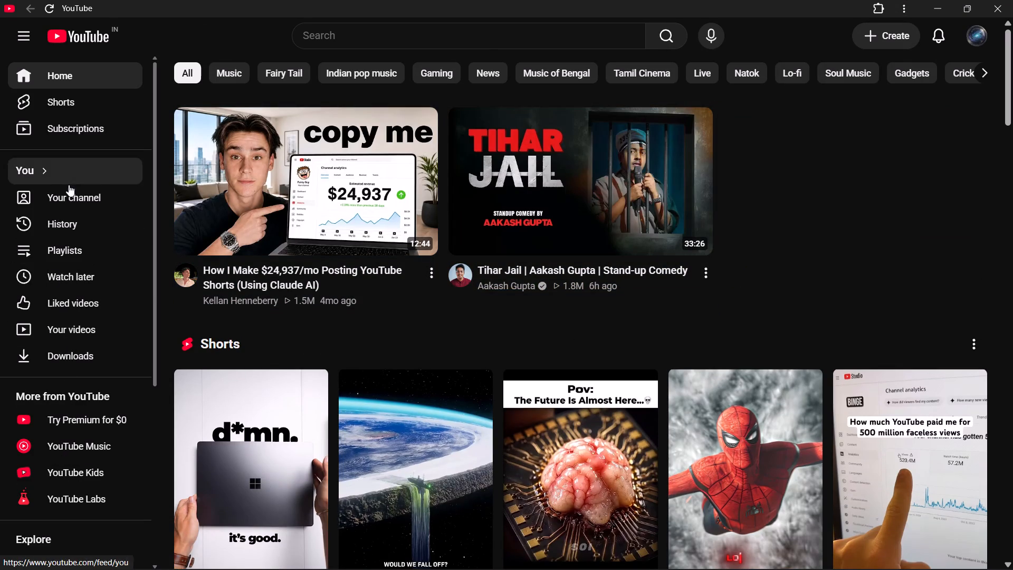
pyautogui.click(75, 203)
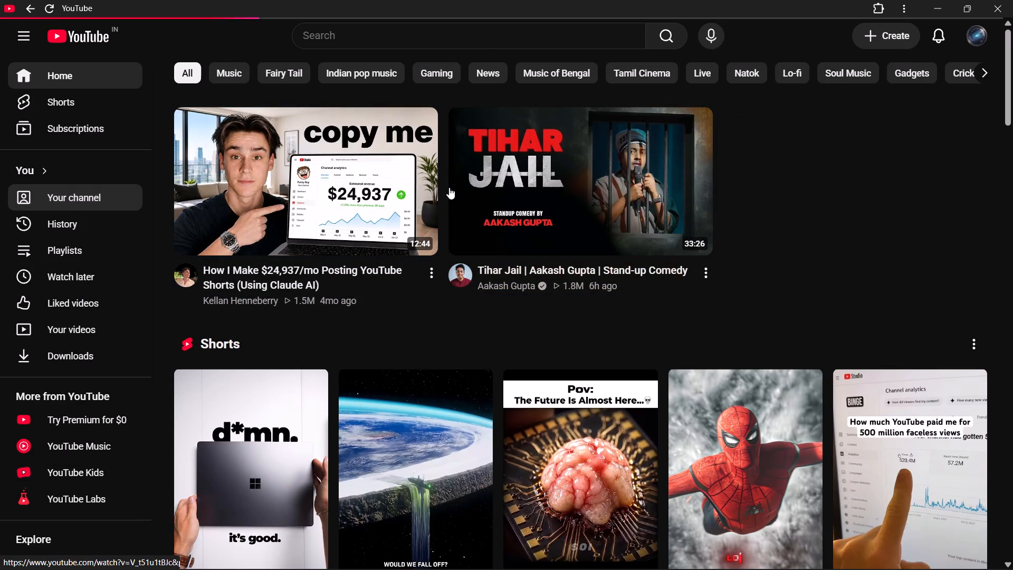
pyautogui.scroll(-1, 463, 325)
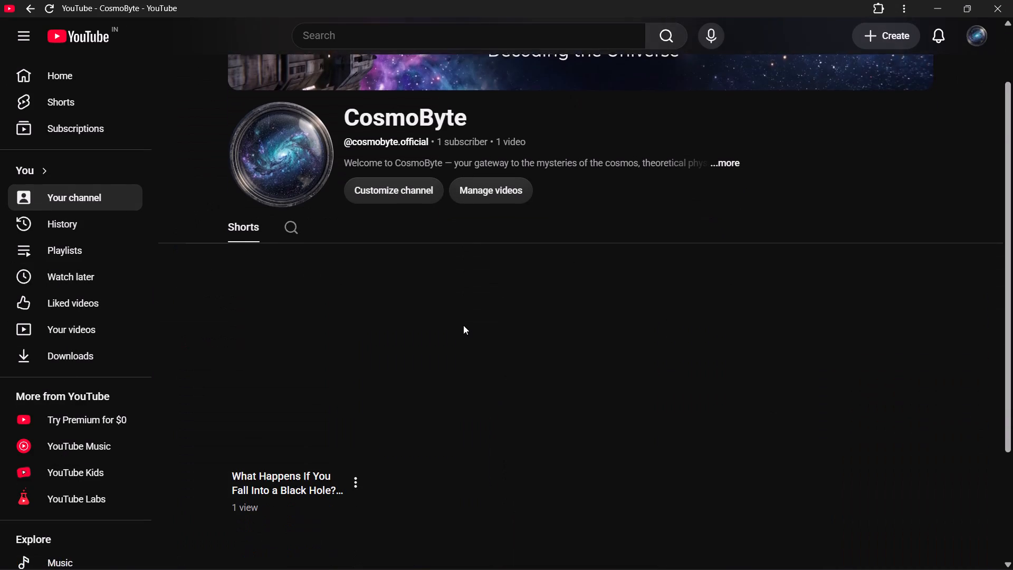
pyautogui.scroll(-1, 463, 325)
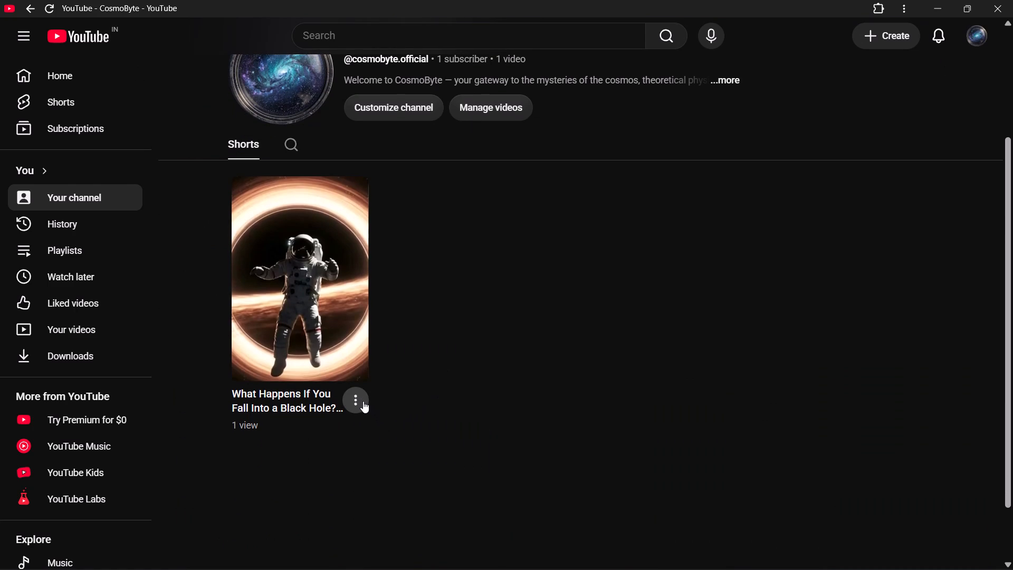
pyautogui.click(363, 401)
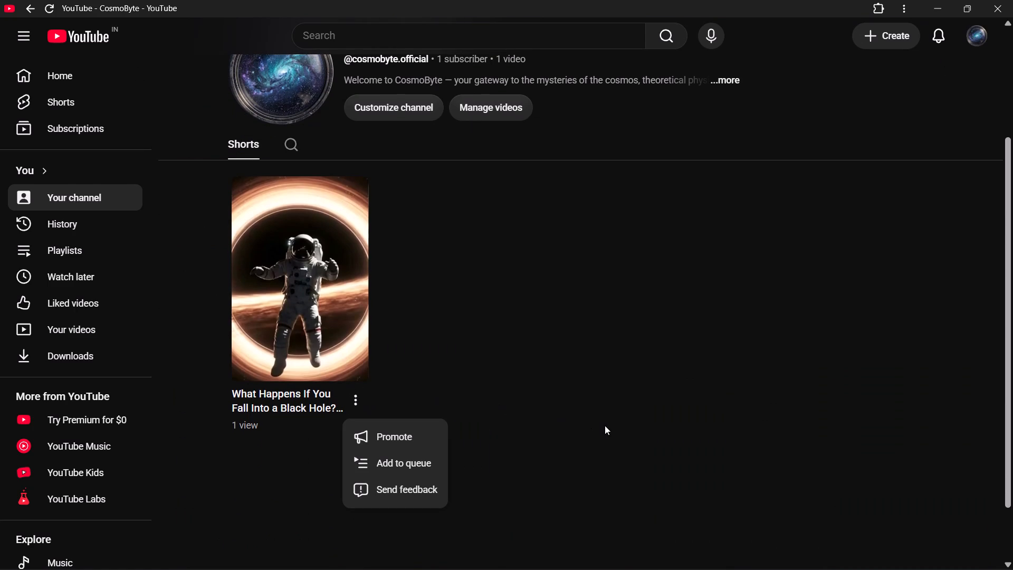
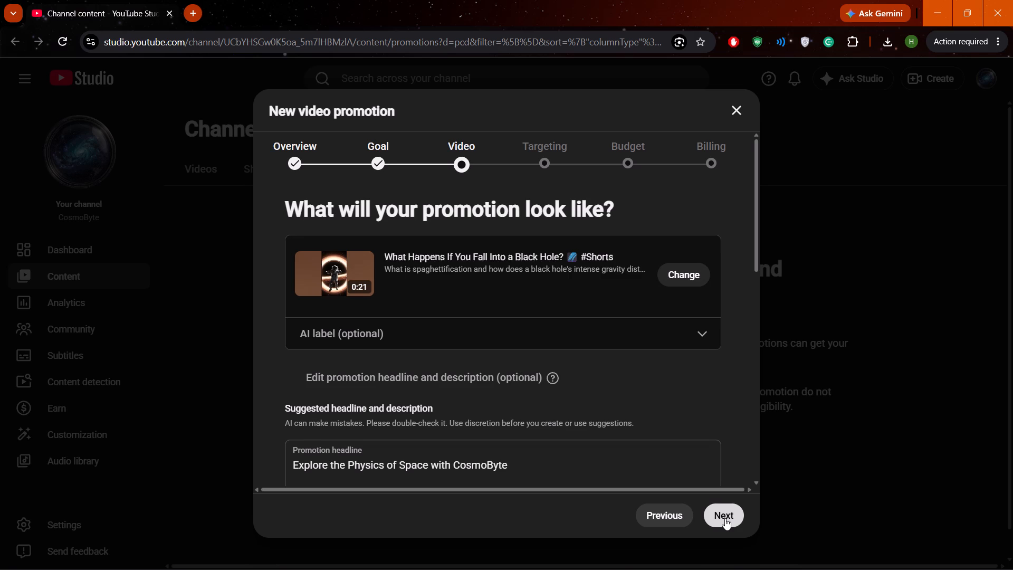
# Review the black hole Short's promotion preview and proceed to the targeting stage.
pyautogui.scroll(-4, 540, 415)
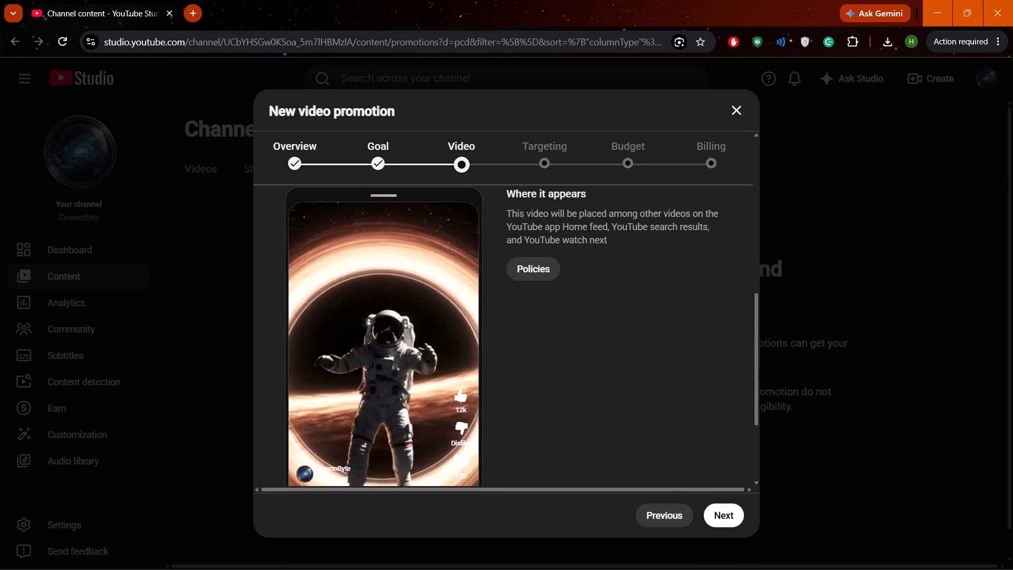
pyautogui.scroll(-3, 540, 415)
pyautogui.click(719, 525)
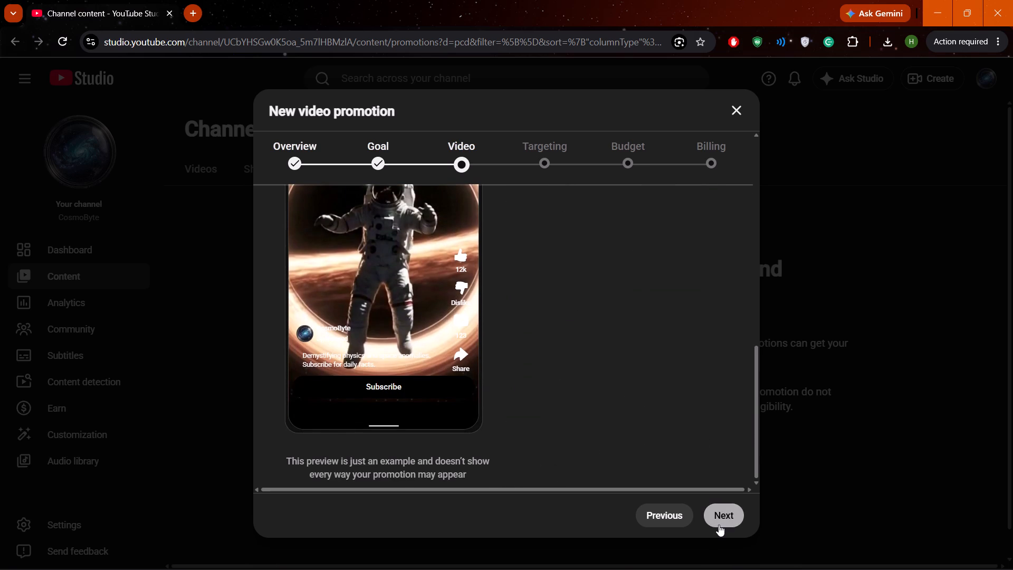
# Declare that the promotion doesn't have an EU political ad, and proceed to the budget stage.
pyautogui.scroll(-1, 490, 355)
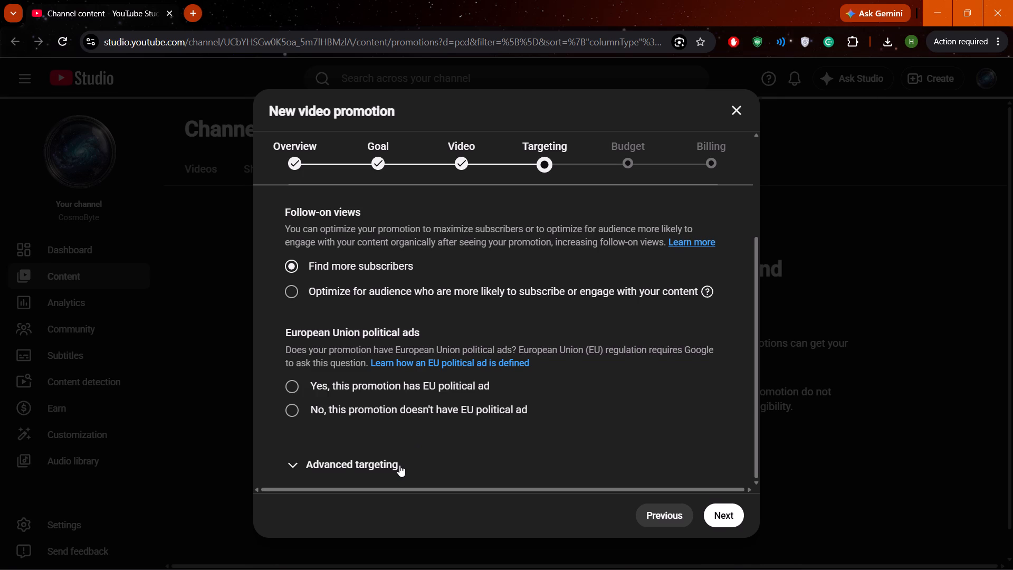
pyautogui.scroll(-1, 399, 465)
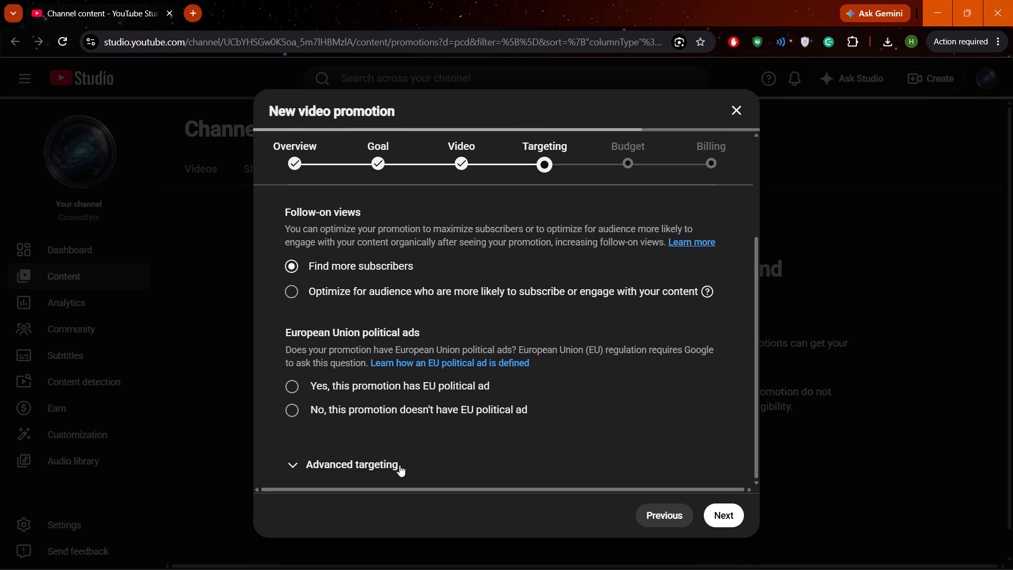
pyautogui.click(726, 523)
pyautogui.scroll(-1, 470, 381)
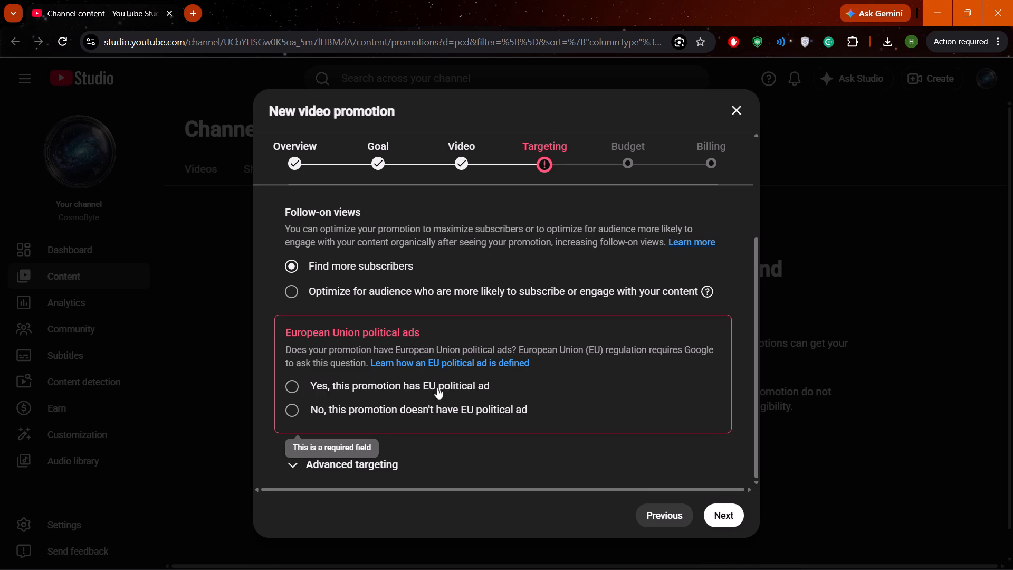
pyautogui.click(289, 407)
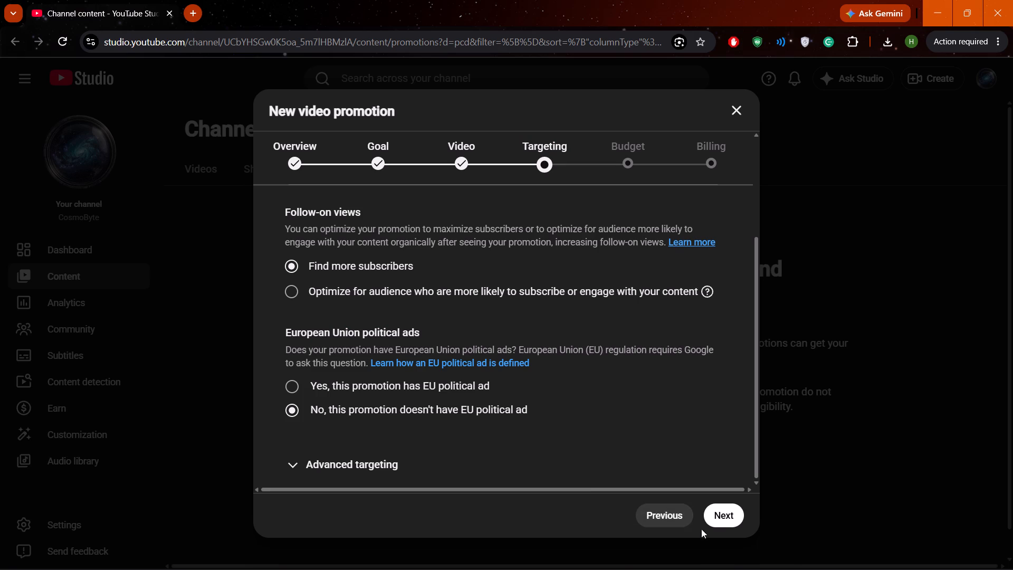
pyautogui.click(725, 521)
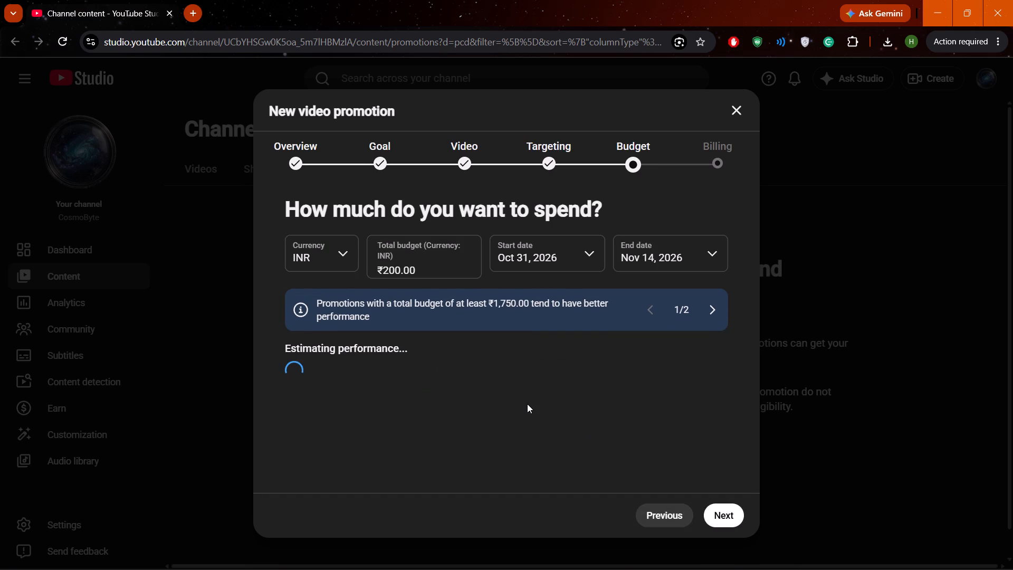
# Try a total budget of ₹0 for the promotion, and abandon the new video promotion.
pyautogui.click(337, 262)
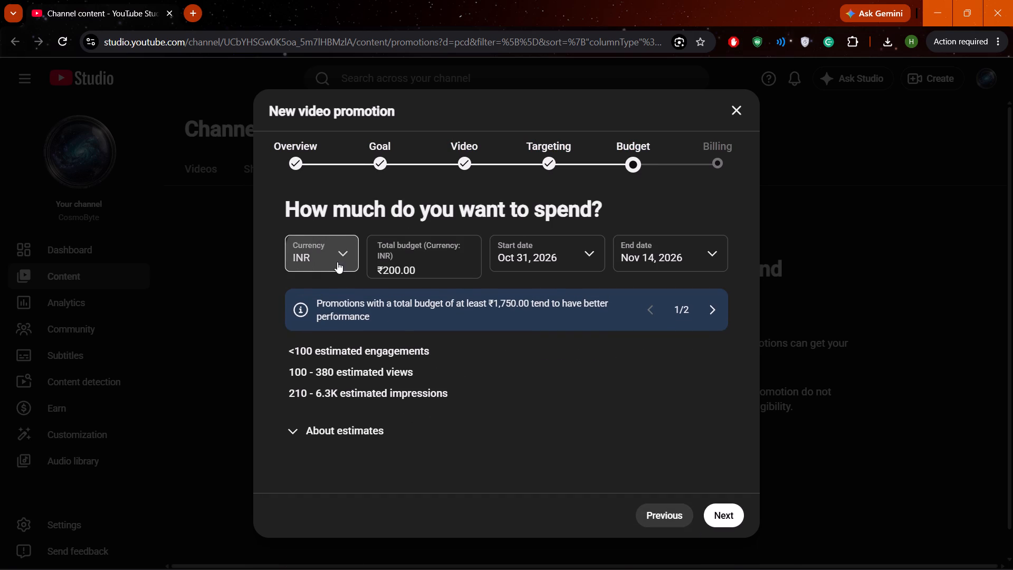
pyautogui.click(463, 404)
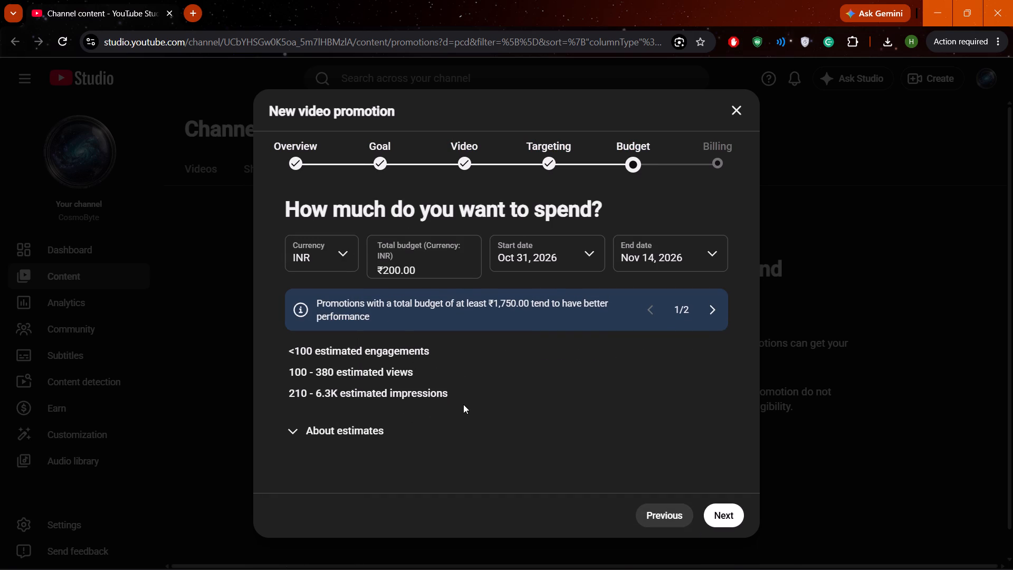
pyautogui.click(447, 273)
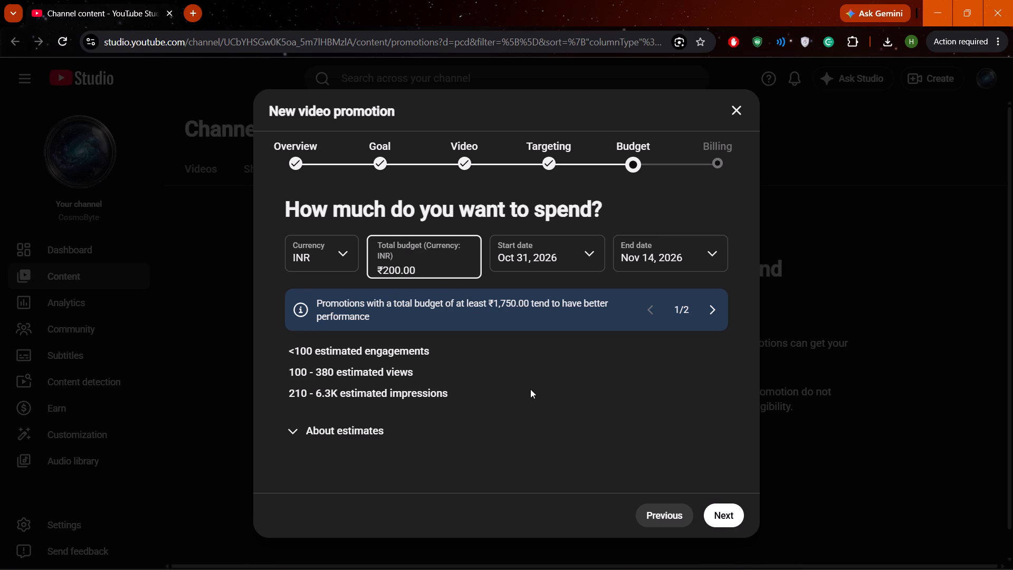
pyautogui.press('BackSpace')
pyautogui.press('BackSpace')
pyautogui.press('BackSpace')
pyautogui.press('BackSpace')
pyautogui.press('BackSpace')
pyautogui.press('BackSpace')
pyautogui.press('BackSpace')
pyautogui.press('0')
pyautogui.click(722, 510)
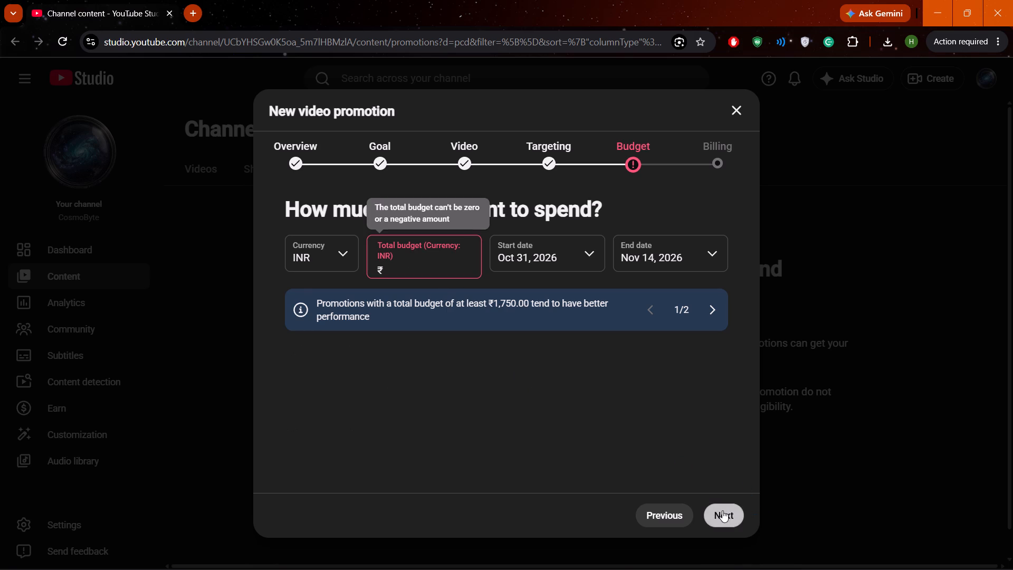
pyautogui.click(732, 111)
# Check the channel's Shorts and Videos content lists in YouTube Studio, and close the Studio window.
pyautogui.scroll(-1, 591, 419)
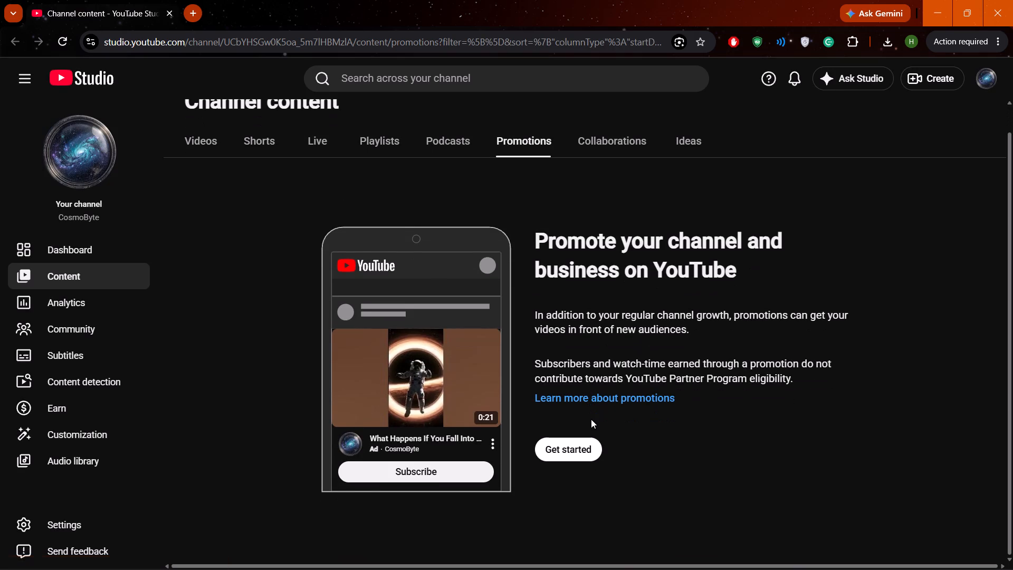
pyautogui.scroll(4, 561, 301)
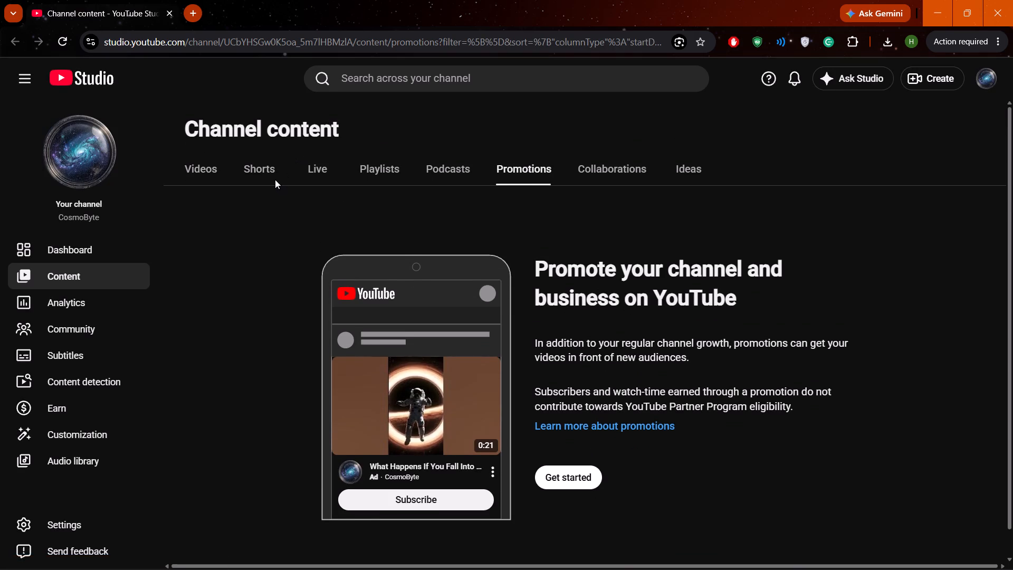
pyautogui.click(271, 176)
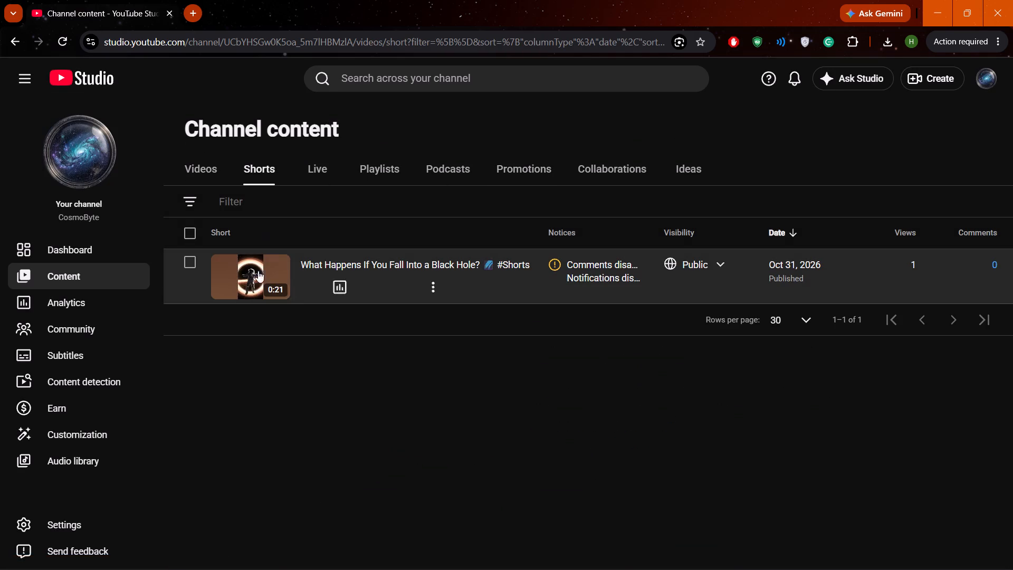
pyautogui.click(194, 165)
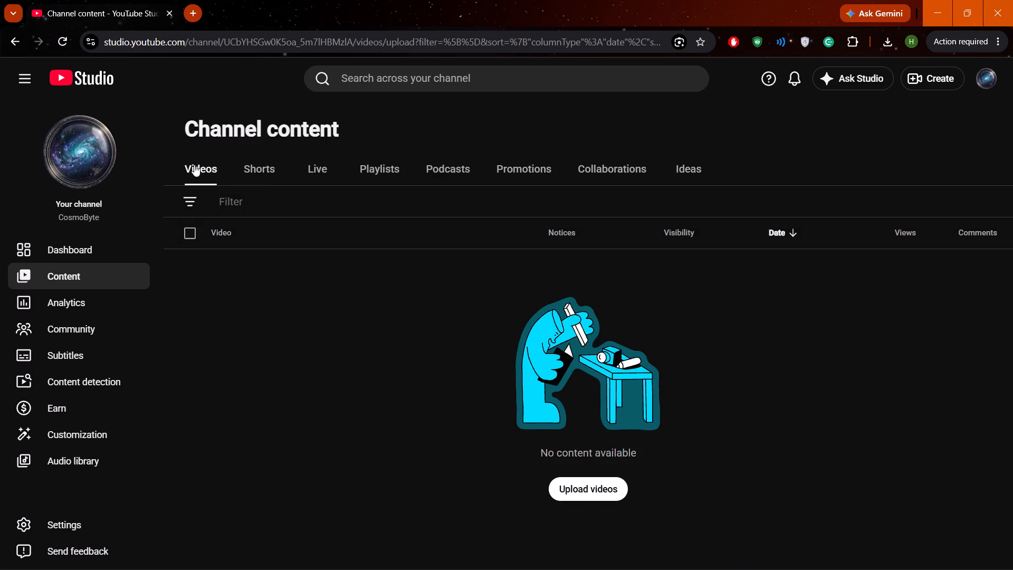
pyautogui.click(260, 166)
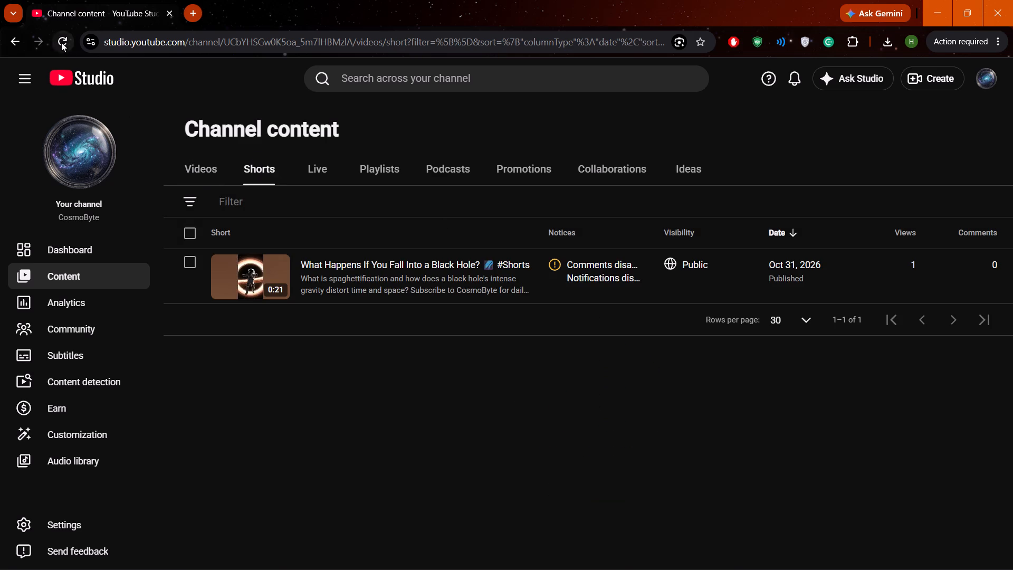
pyautogui.click(22, 39)
pyautogui.click(22, 39)
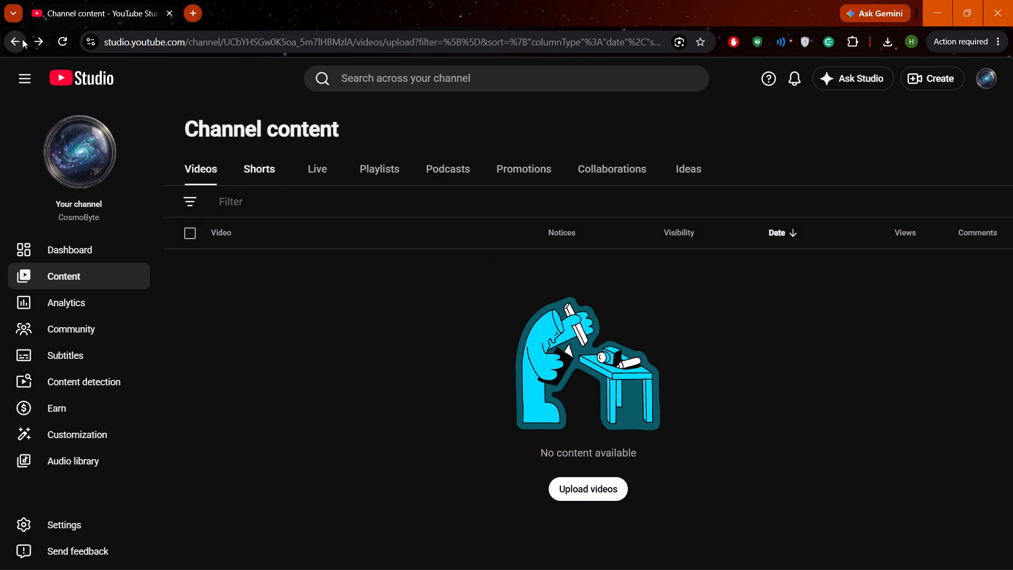
pyautogui.click(22, 39)
pyautogui.click(22, 39)
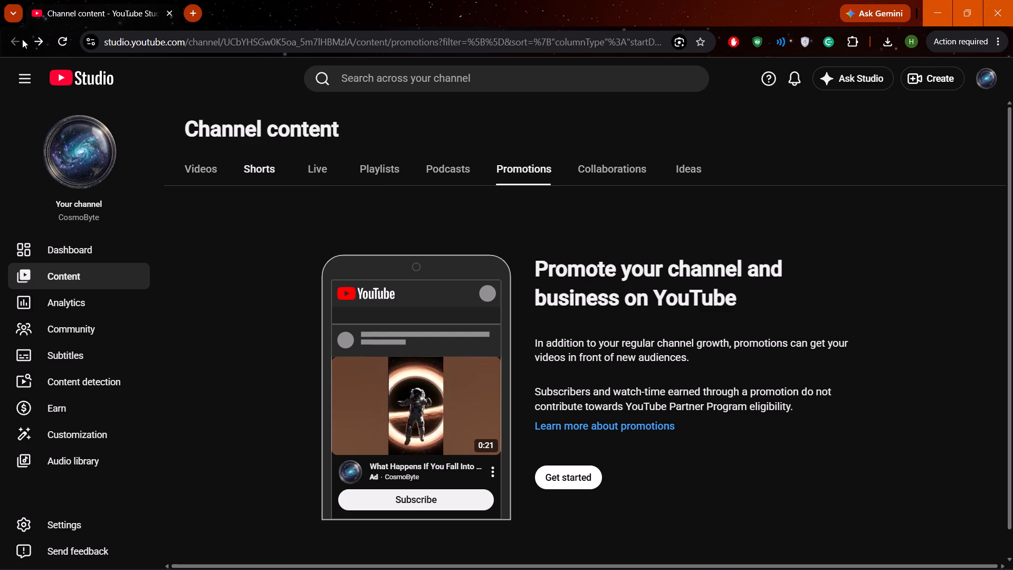
pyautogui.click(1012, 1)
# Look over the CosmoByte channel page and its profile customization settings, and close the customization window.
pyautogui.scroll(-1, 439, 307)
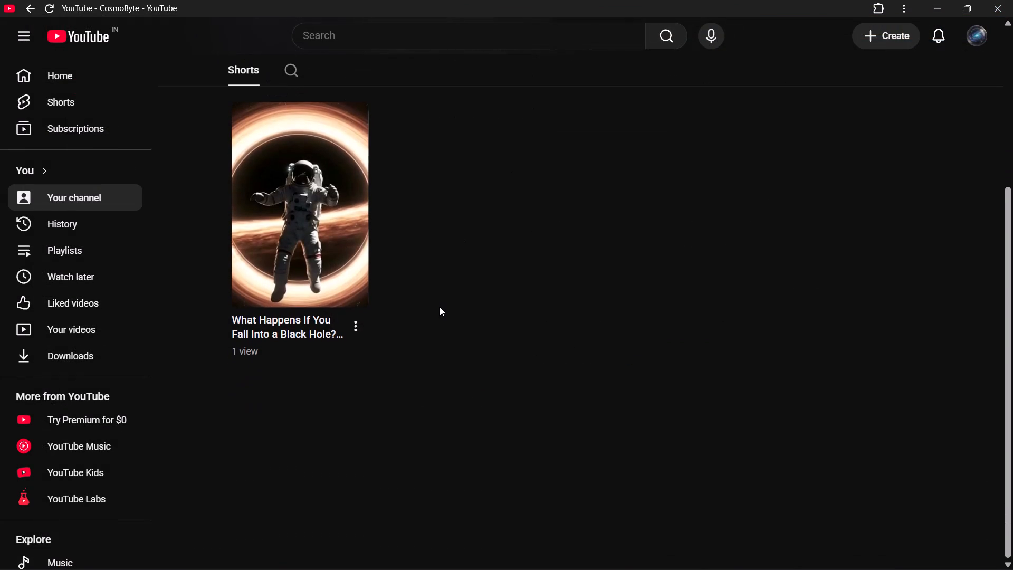
pyautogui.scroll(2, 464, 300)
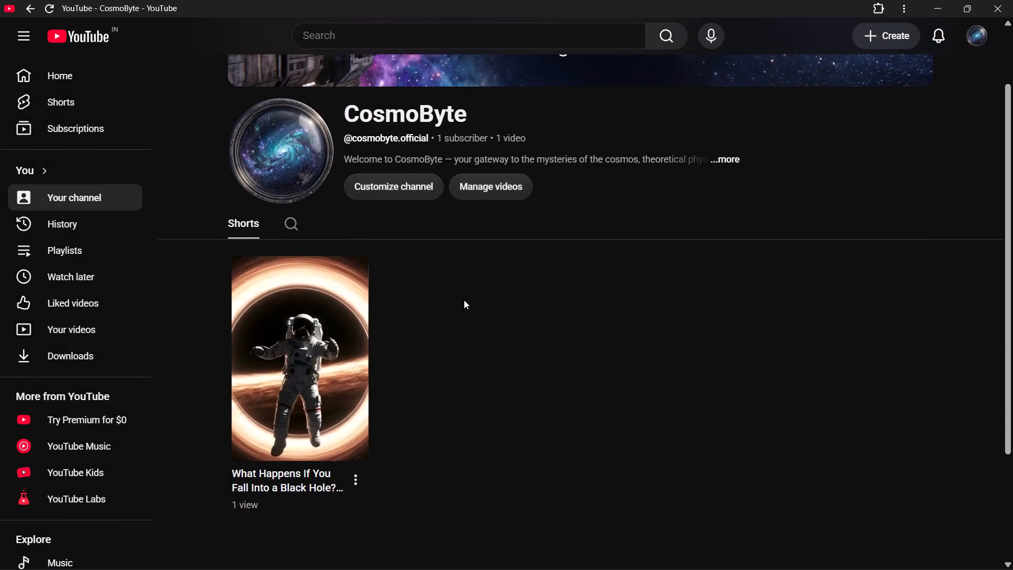
pyautogui.scroll(1, 464, 300)
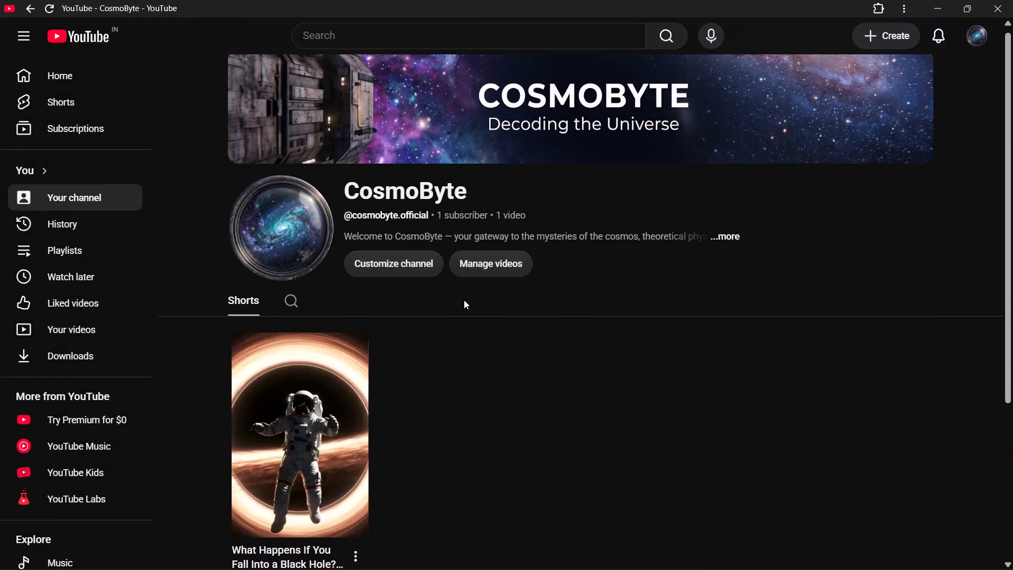
pyautogui.click(432, 274)
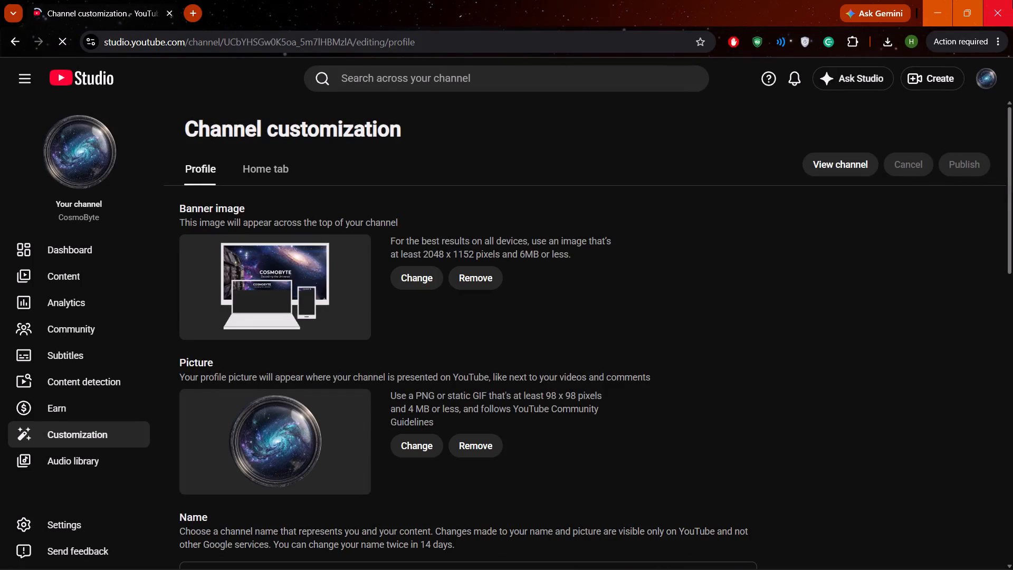
pyautogui.scroll(-7, 758, 347)
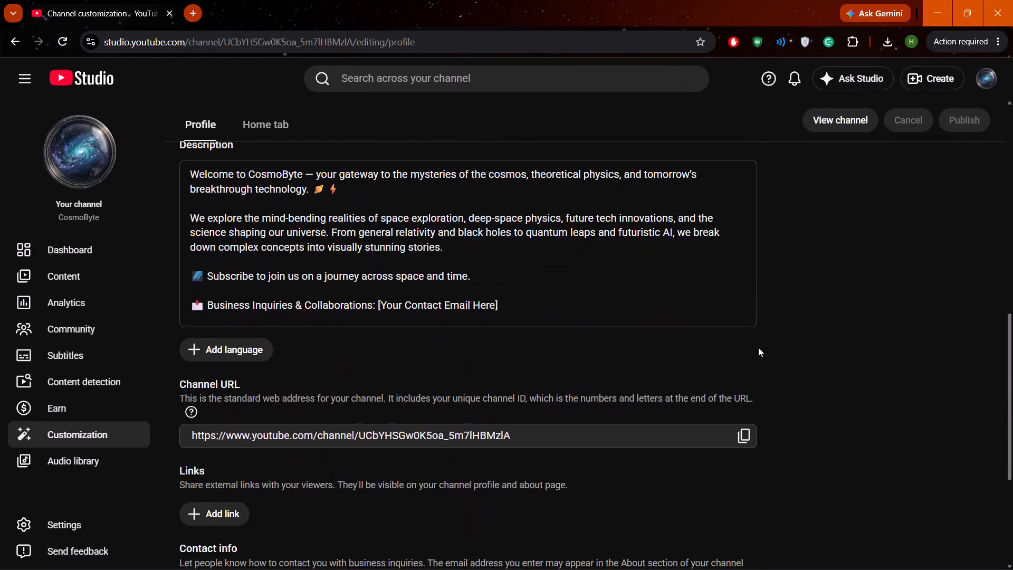
pyautogui.scroll(-2, 758, 347)
pyautogui.scroll(7, 758, 347)
pyautogui.click(1012, 0)
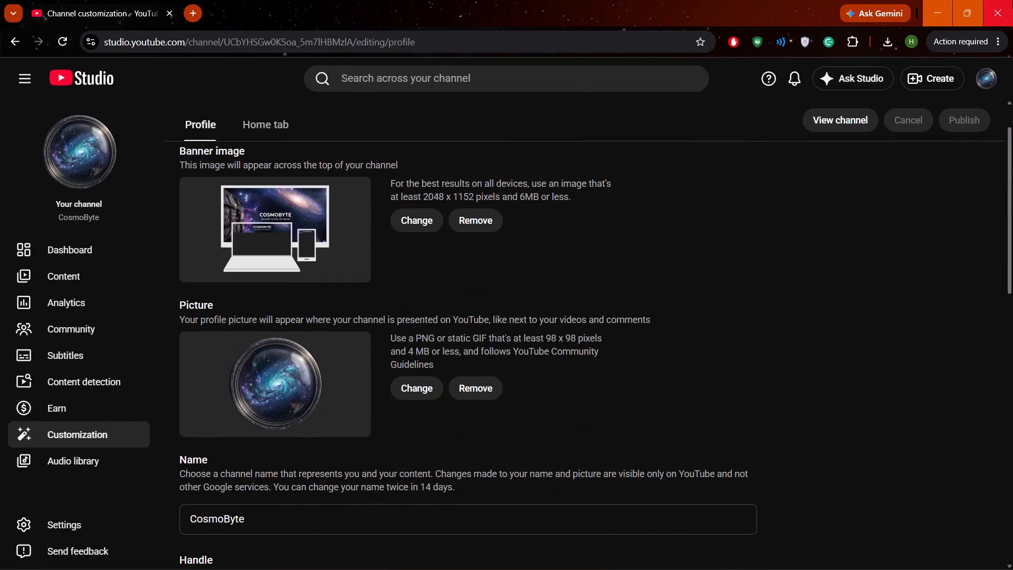
# Watch the black hole Short from the CosmoByte channel page, and close YouTube.
pyautogui.click(282, 511)
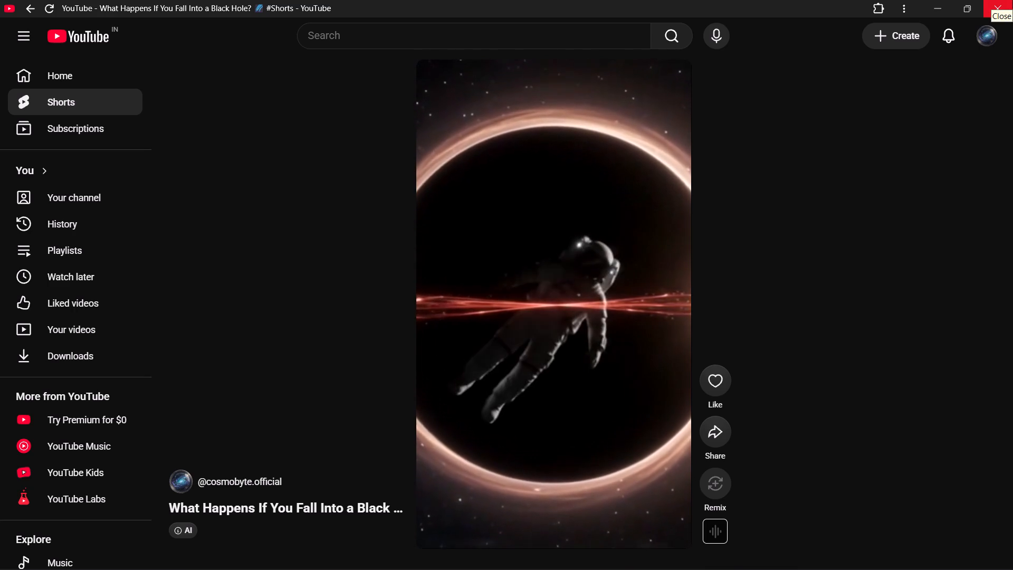
pyautogui.click(1012, 0)
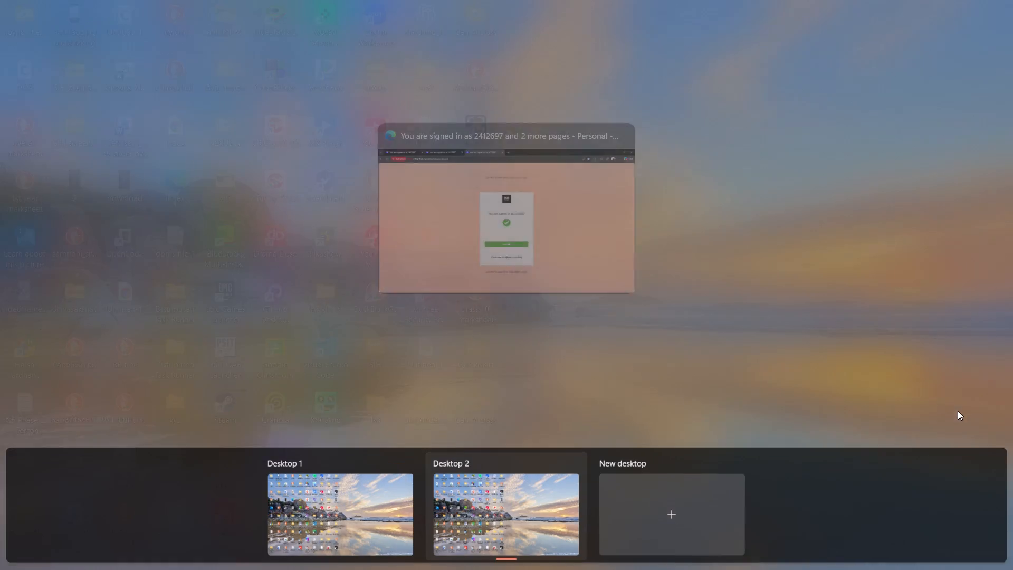
# Switch to the Microsoft Edge window with the network sign-in pages on Desktop 2 and close it.
pyautogui.click(582, 260)
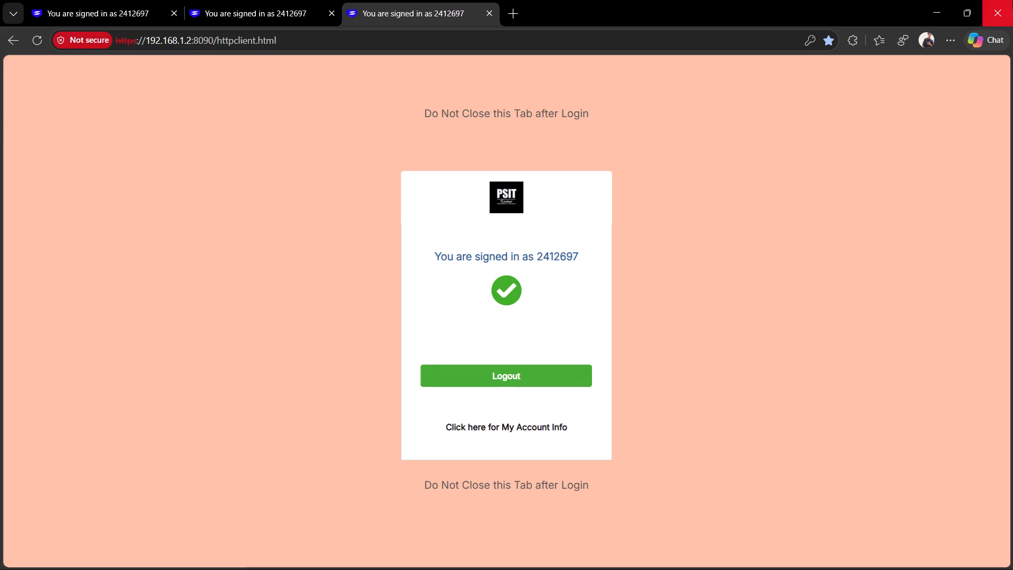
pyautogui.click(1012, 0)
# Shut down the computer.
pyautogui.hotkey('alt', 'F4')
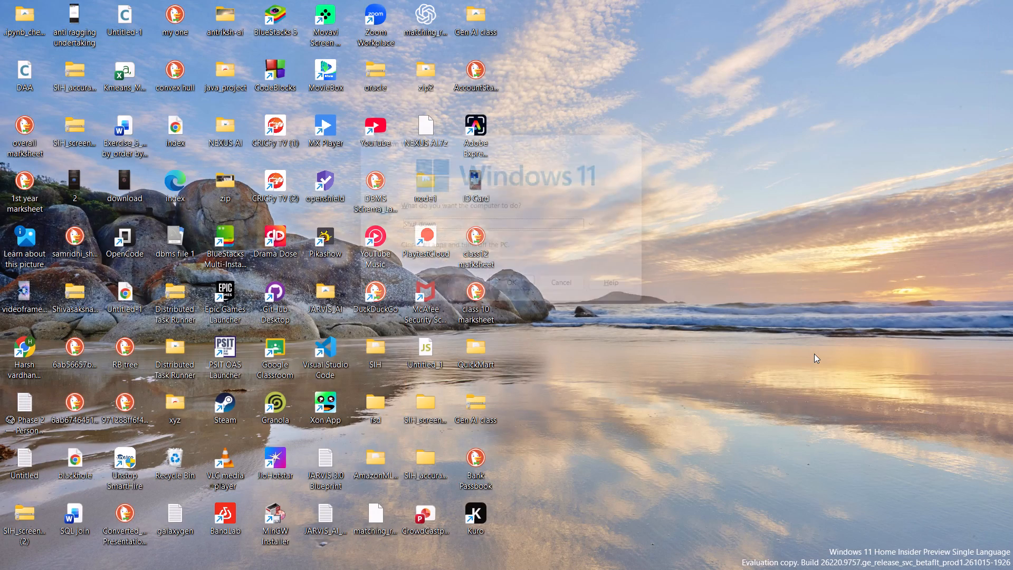
pyautogui.press('Return')
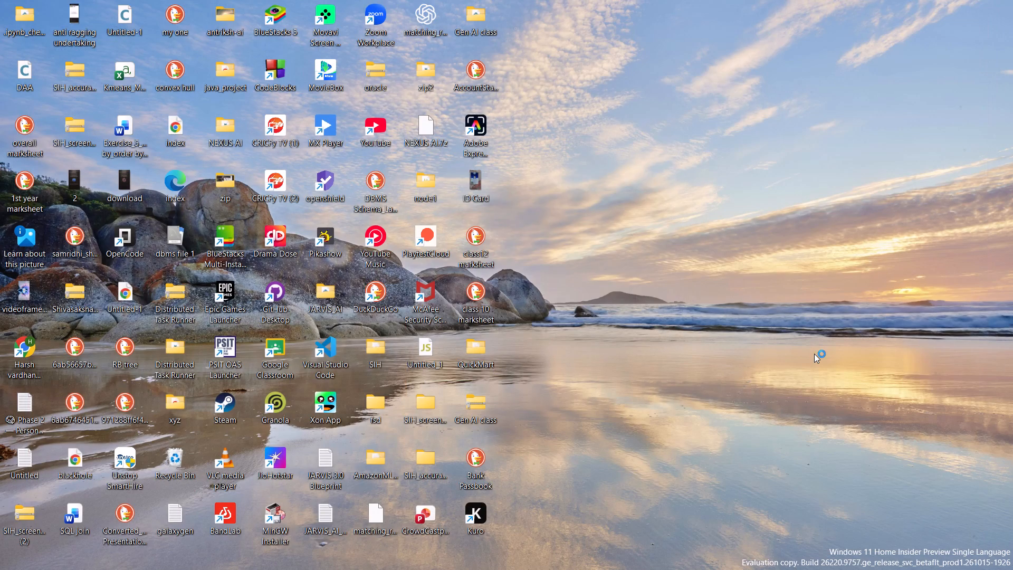